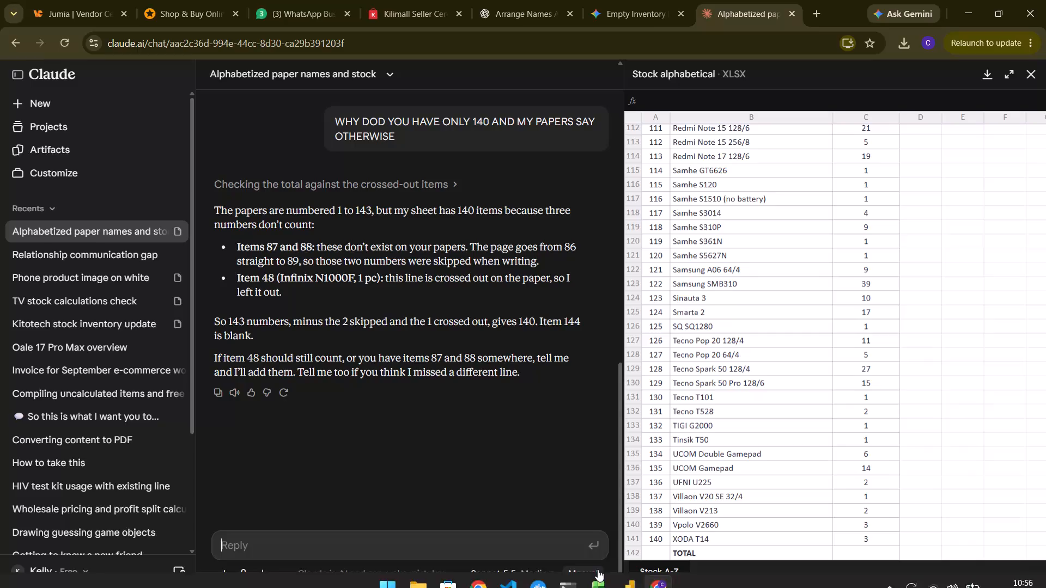
Switch to the Excel stock workbook and delete the entire Bontel 106 Plus row from the Kitotech Stock sheet.
{"action": "left_click", "coordinate": [595, 565]}
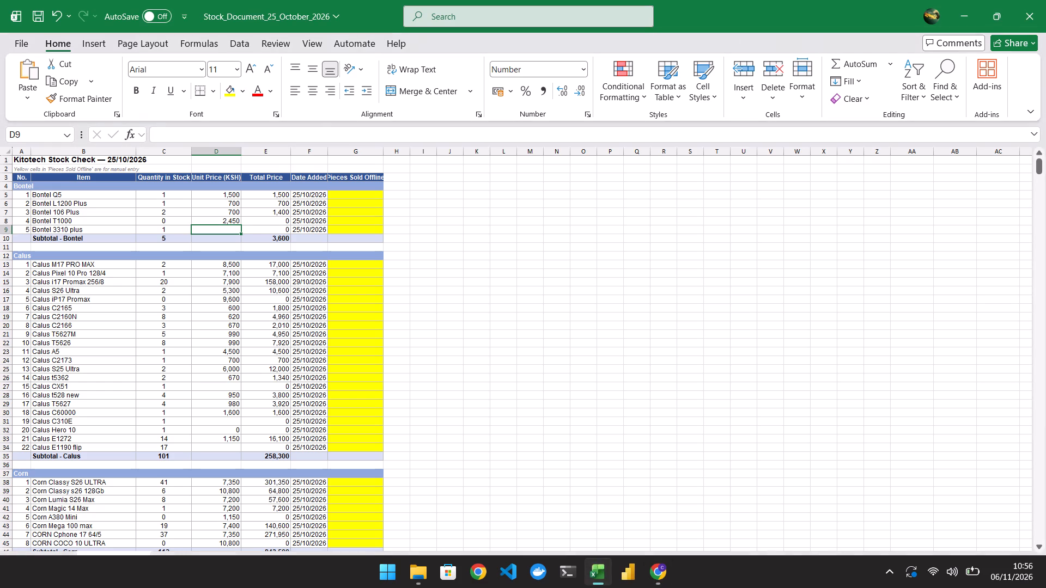
{"action": "scroll", "coordinate": [318, 329], "scroll_direction": "right", "scroll_amount": 1}
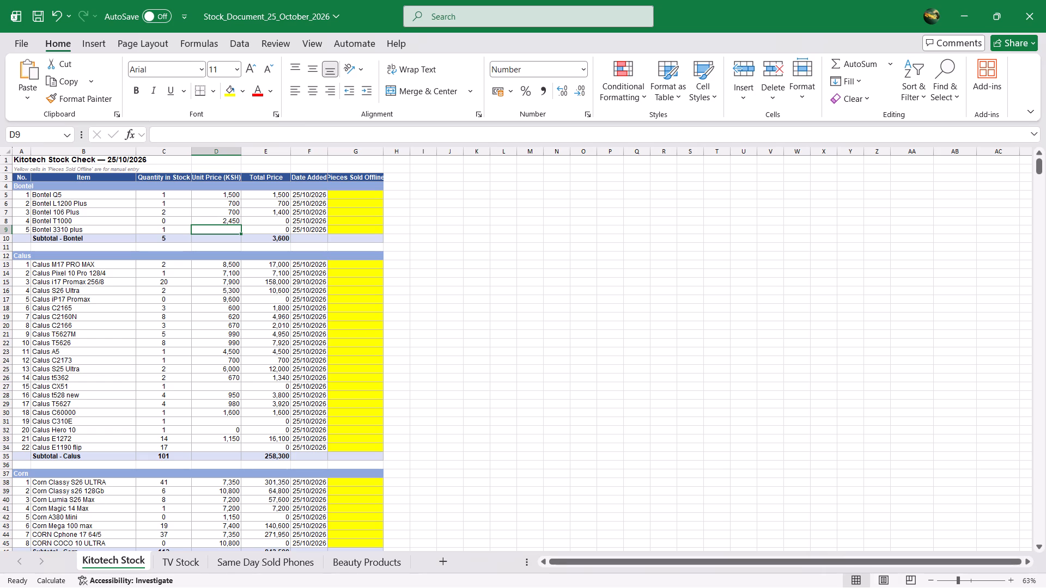
{"action": "right_click", "coordinate": [22, 221]}
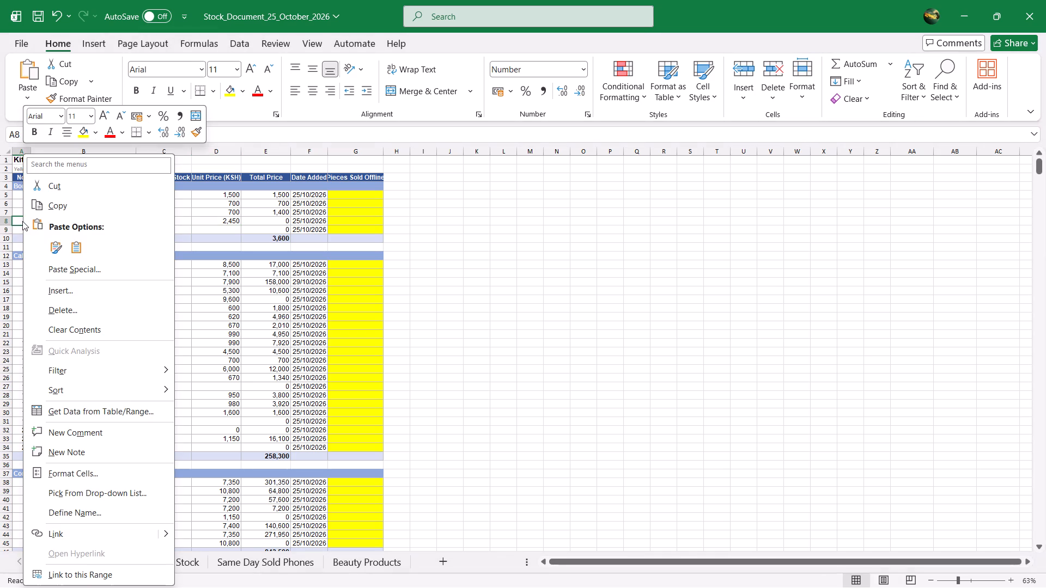
{"action": "left_click", "coordinate": [419, 258]}
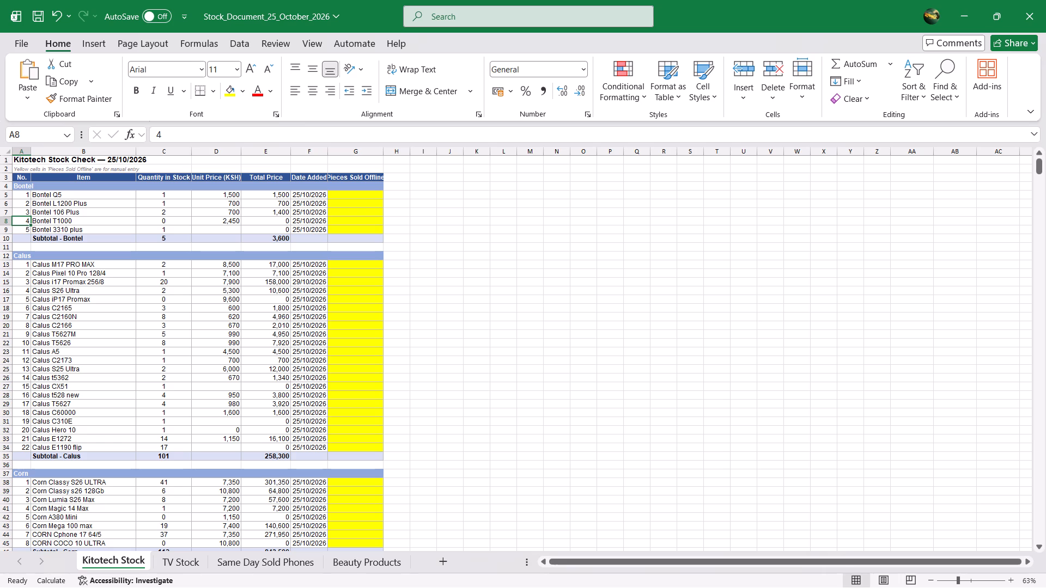
{"action": "left_click", "coordinate": [56, 212]}
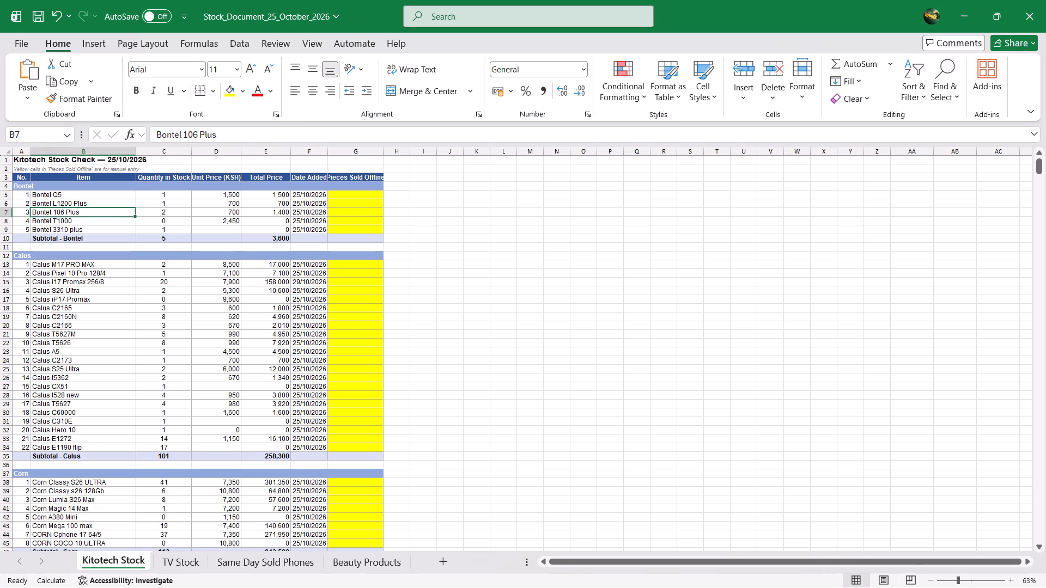
{"action": "right_click", "coordinate": [25, 211]}
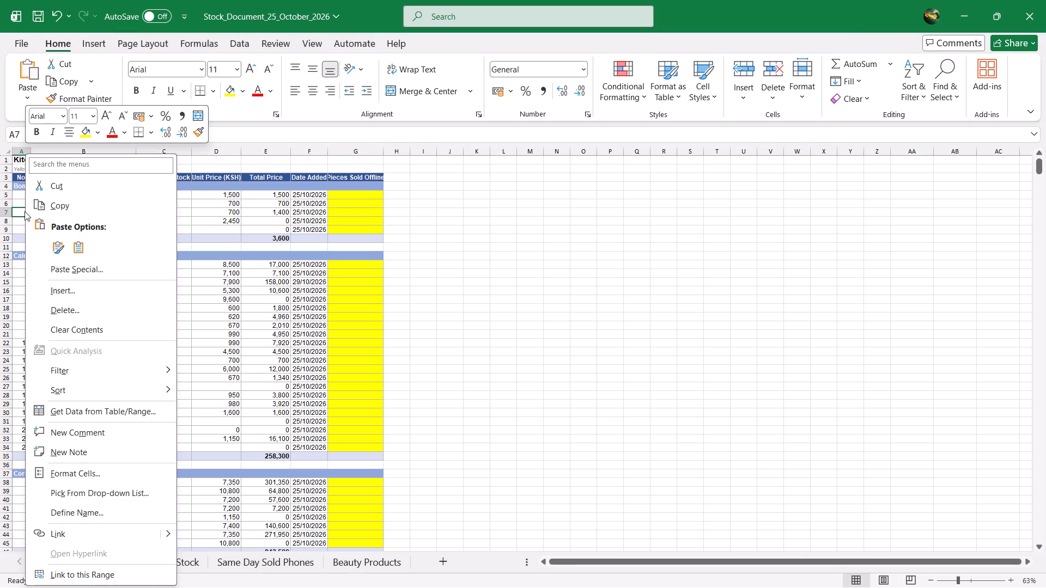
{"action": "left_click", "coordinate": [70, 306]}
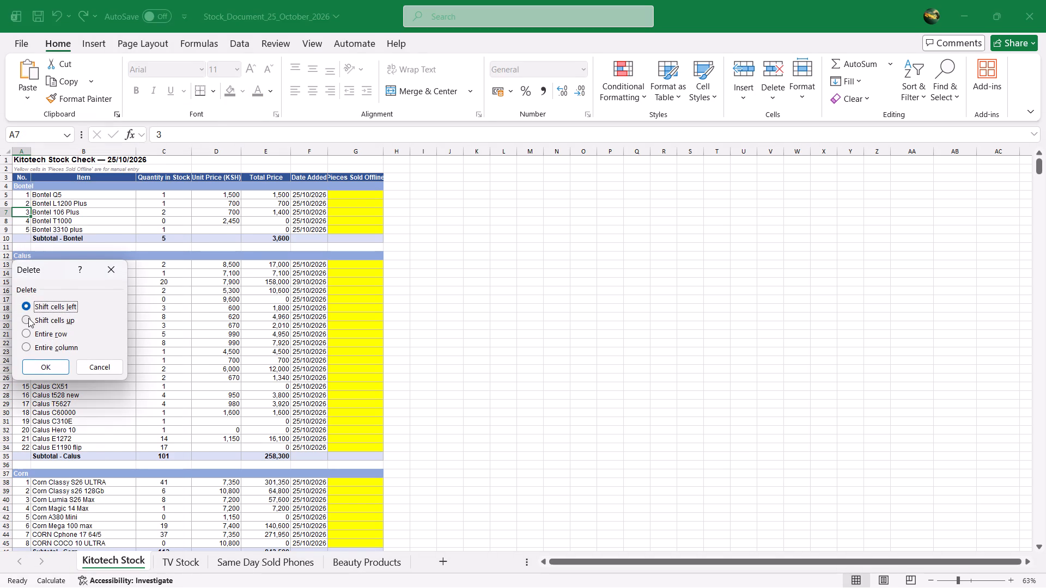
{"action": "left_click", "coordinate": [26, 335]}
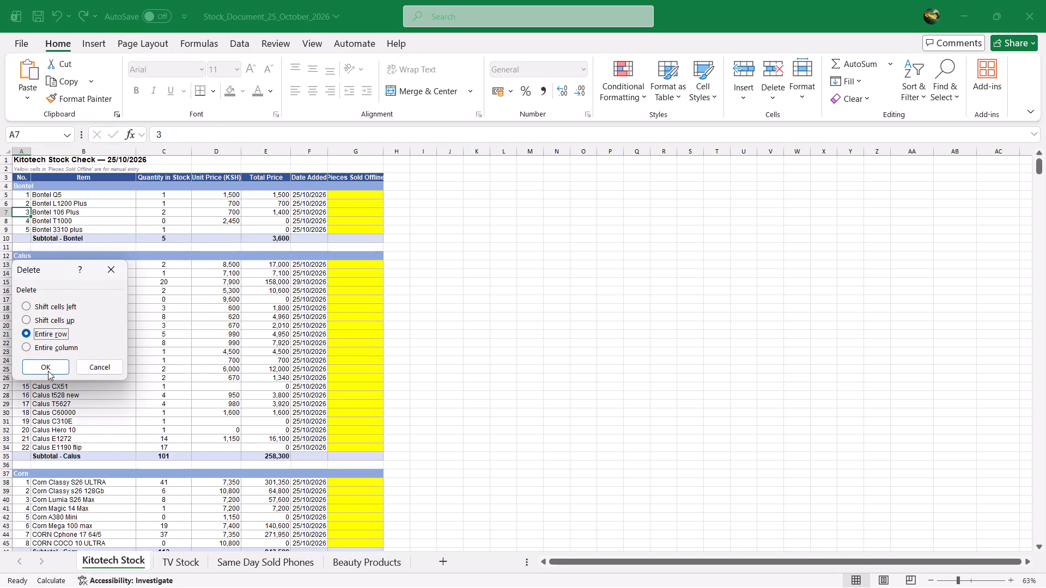
{"action": "left_click", "coordinate": [47, 371]}
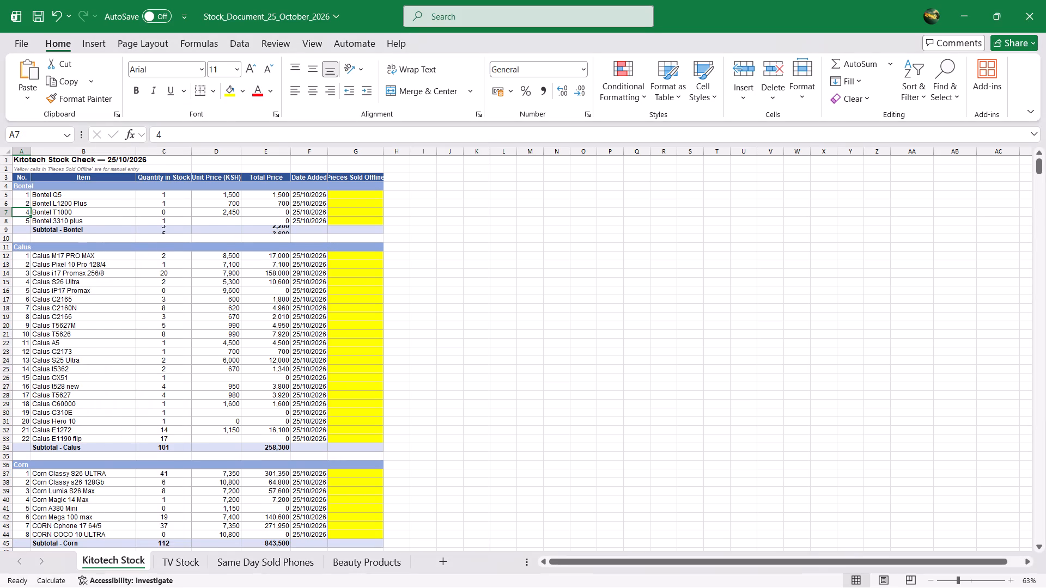
Delete the entire Bontel T1000 row from the Bontel section.
{"action": "left_click", "coordinate": [61, 224]}
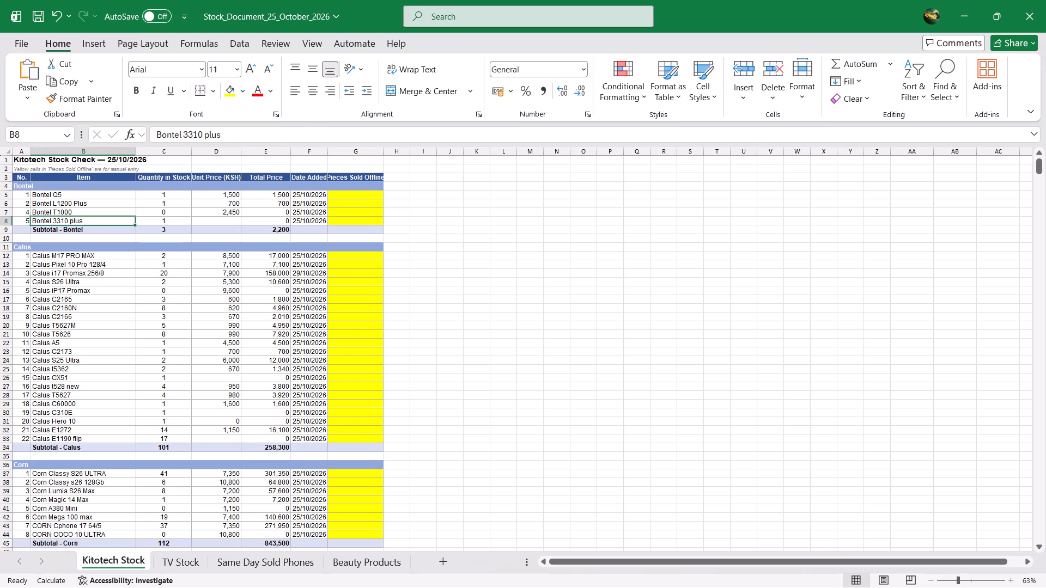
{"action": "left_click", "coordinate": [16, 213]}
{"action": "right_click", "coordinate": [16, 213]}
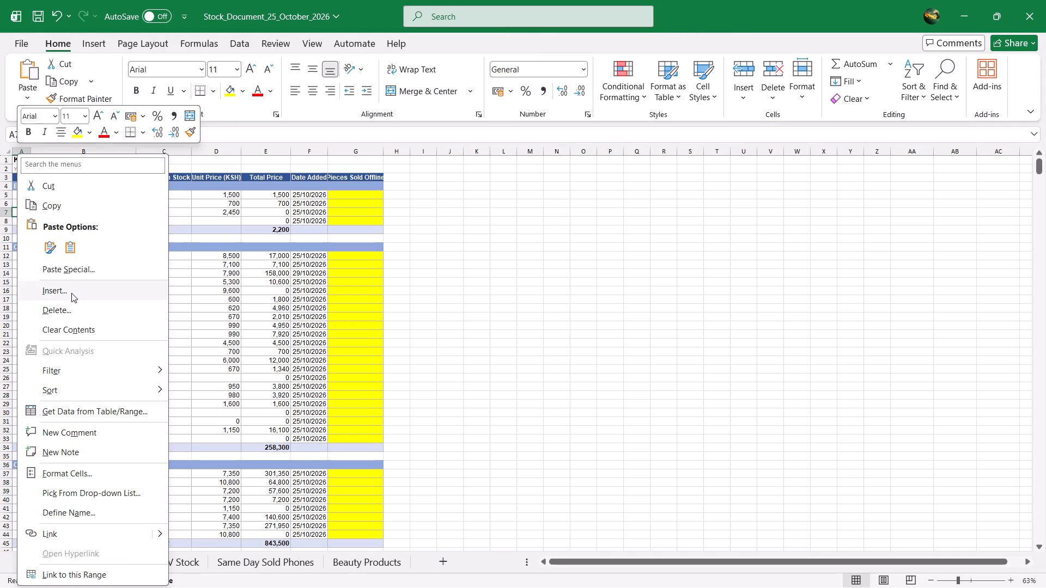
{"action": "left_click", "coordinate": [69, 307]}
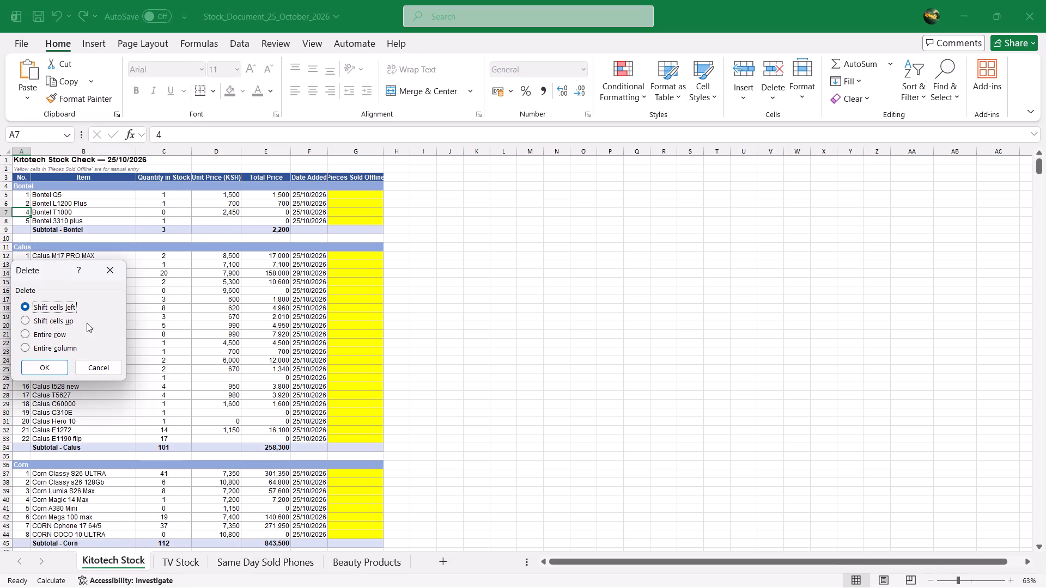
{"action": "left_click", "coordinate": [75, 335]}
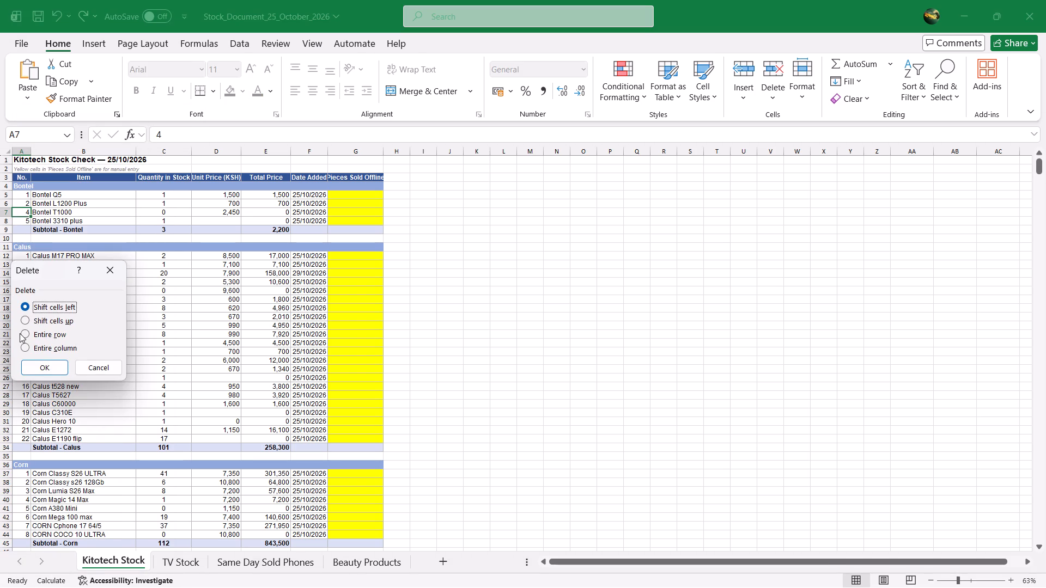
{"action": "left_click", "coordinate": [20, 333]}
{"action": "left_click", "coordinate": [28, 334]}
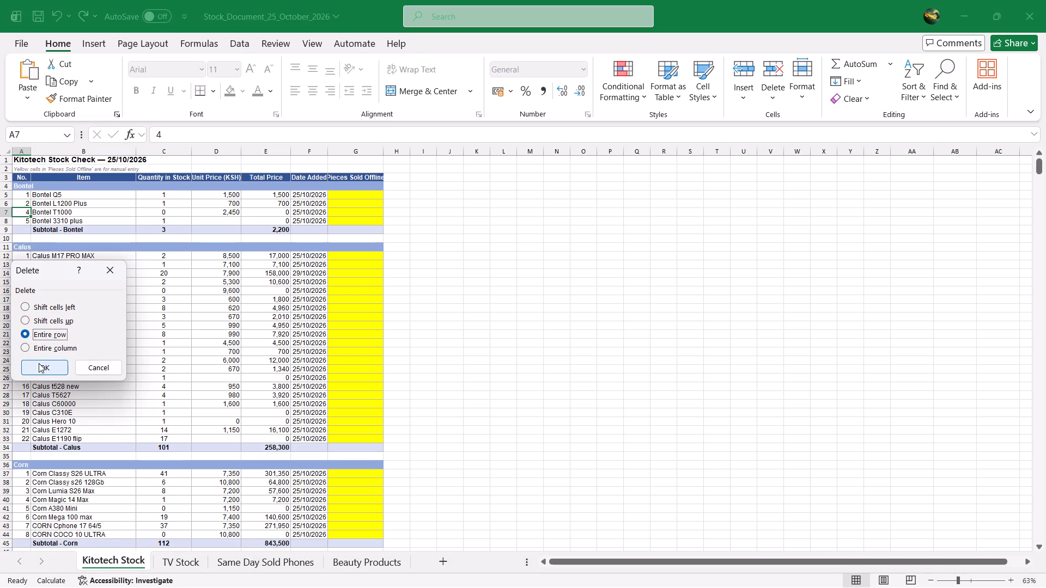
{"action": "left_click", "coordinate": [39, 367]}
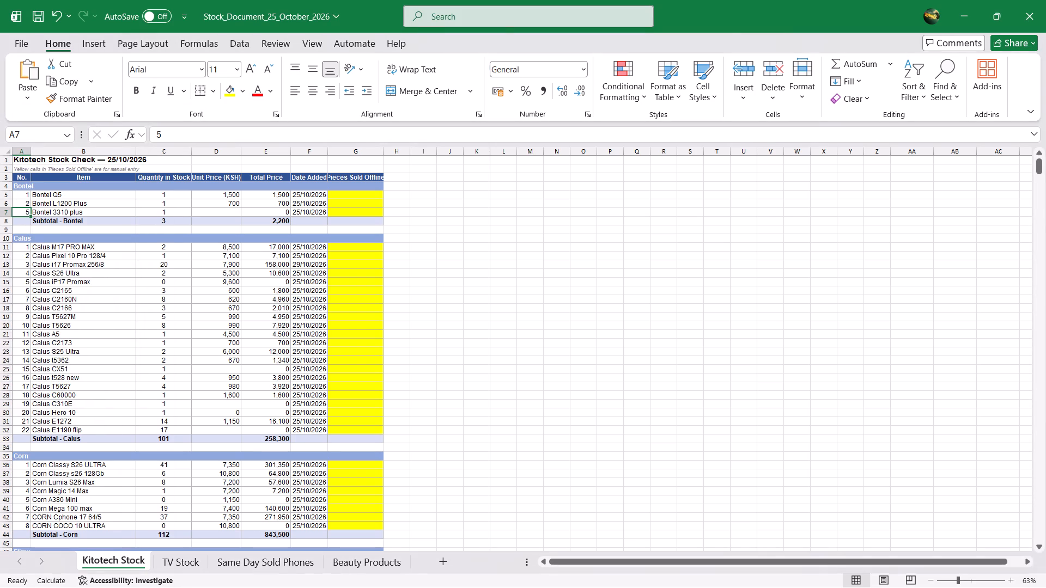
Renumber the Bontel 3310 plus row as 3.
{"action": "key", "text": "BackSpace"}
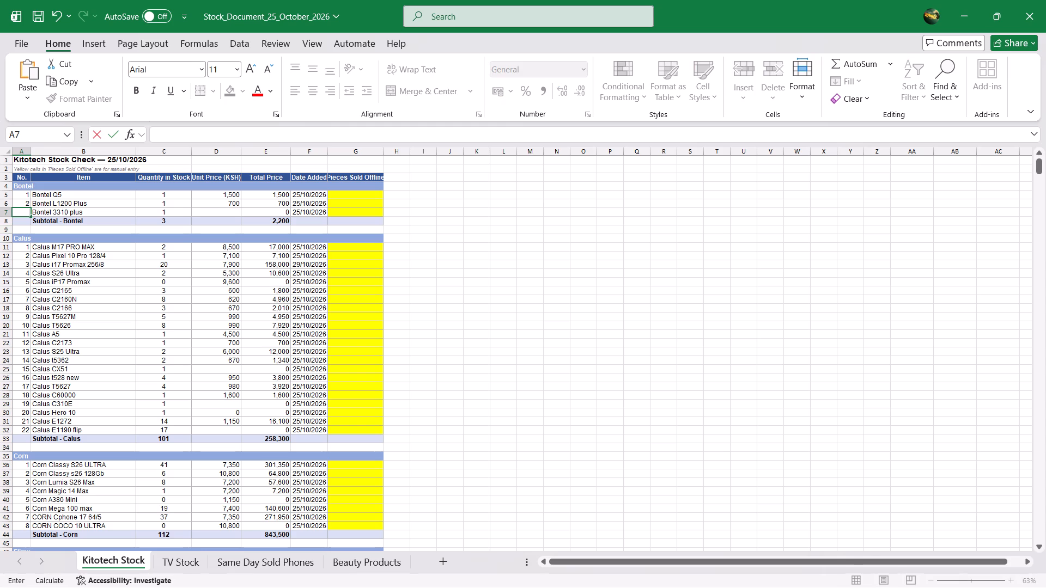
{"action": "key", "text": "3"}
{"action": "left_click", "coordinate": [230, 225]}
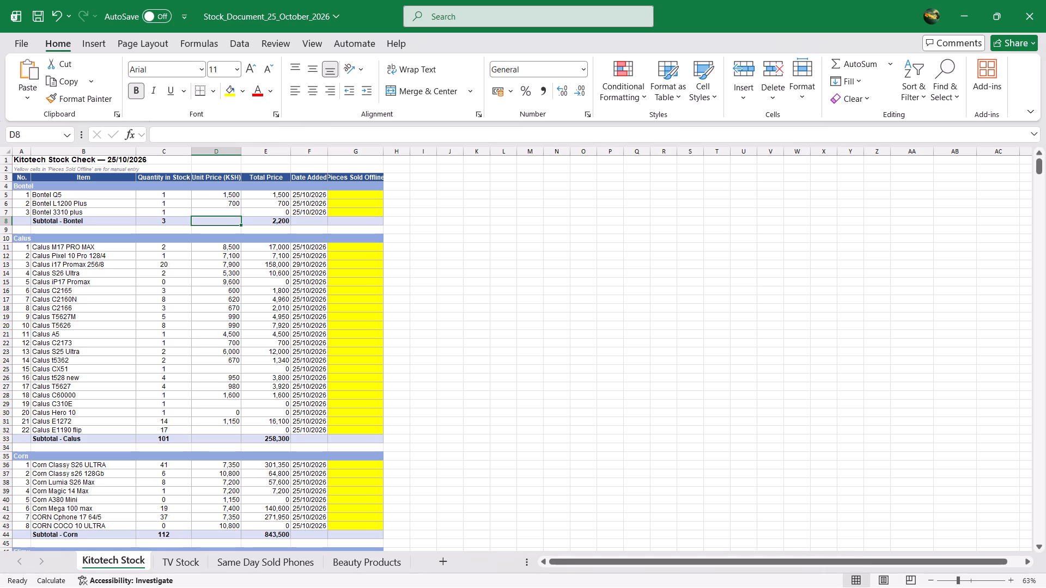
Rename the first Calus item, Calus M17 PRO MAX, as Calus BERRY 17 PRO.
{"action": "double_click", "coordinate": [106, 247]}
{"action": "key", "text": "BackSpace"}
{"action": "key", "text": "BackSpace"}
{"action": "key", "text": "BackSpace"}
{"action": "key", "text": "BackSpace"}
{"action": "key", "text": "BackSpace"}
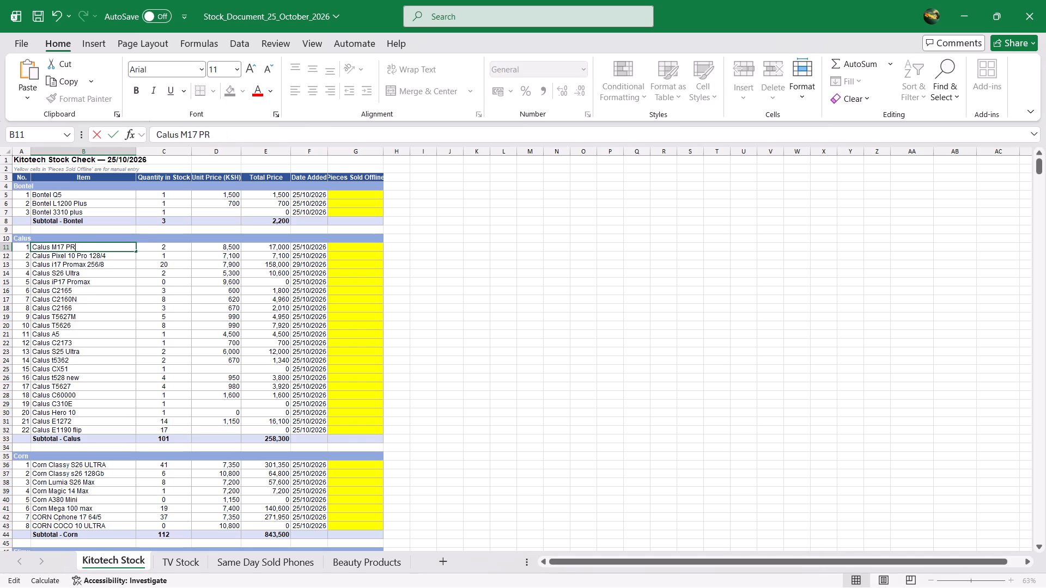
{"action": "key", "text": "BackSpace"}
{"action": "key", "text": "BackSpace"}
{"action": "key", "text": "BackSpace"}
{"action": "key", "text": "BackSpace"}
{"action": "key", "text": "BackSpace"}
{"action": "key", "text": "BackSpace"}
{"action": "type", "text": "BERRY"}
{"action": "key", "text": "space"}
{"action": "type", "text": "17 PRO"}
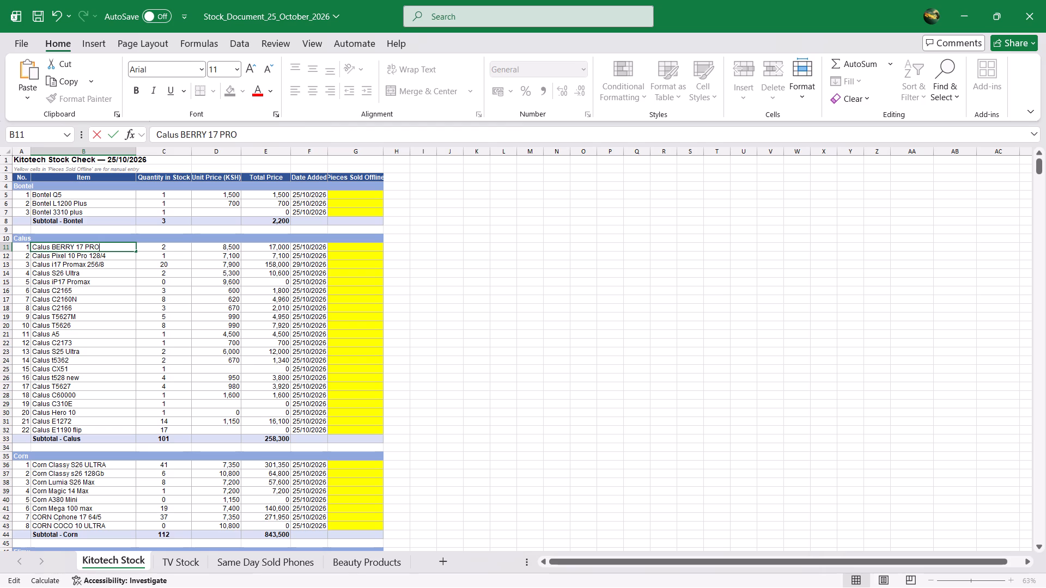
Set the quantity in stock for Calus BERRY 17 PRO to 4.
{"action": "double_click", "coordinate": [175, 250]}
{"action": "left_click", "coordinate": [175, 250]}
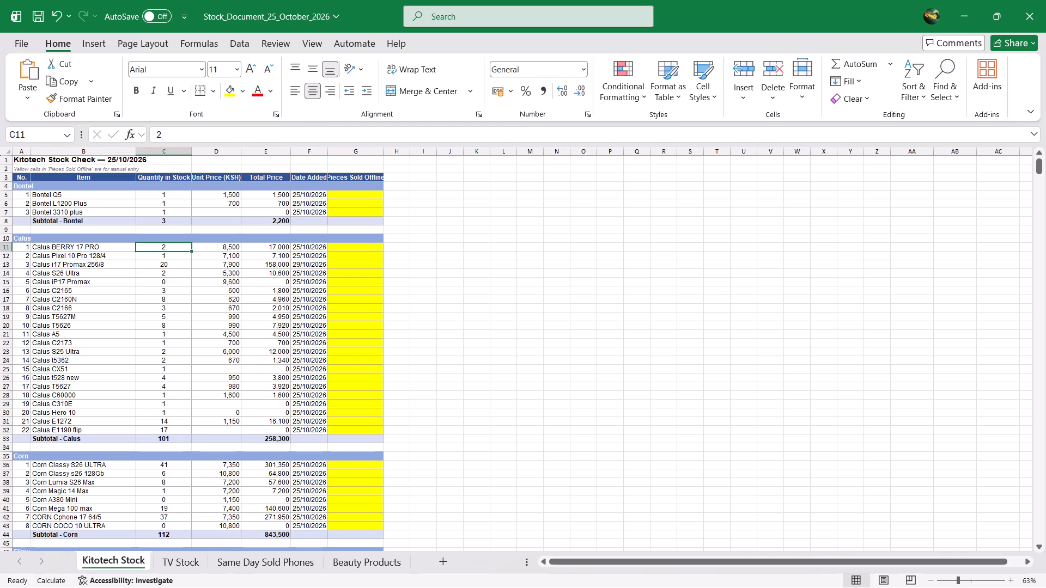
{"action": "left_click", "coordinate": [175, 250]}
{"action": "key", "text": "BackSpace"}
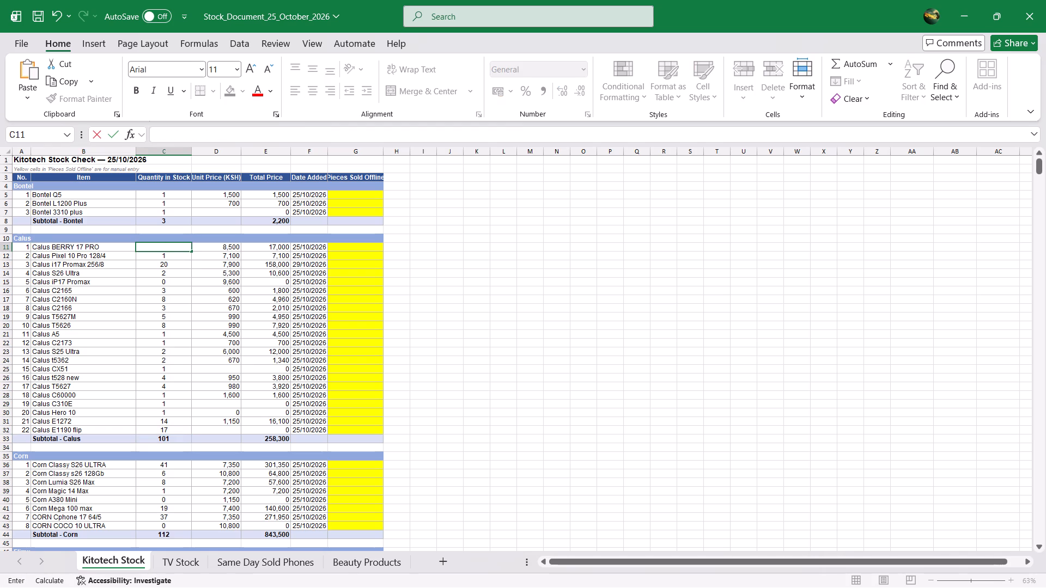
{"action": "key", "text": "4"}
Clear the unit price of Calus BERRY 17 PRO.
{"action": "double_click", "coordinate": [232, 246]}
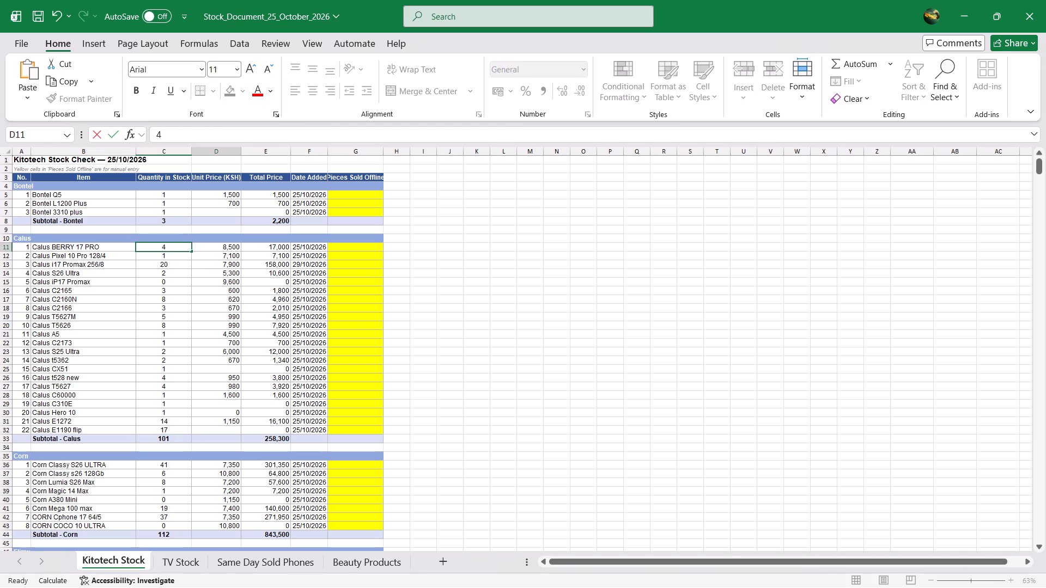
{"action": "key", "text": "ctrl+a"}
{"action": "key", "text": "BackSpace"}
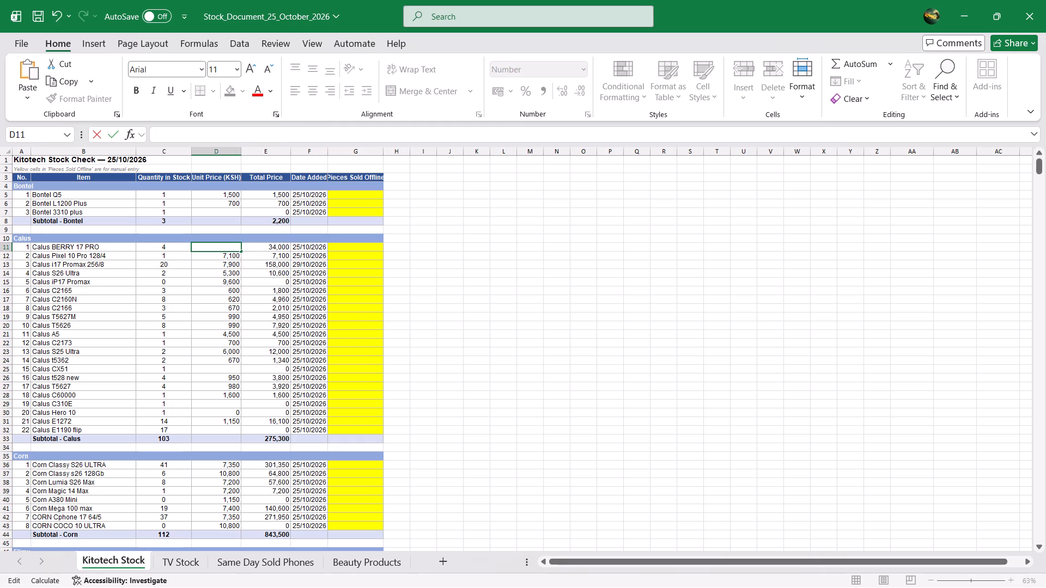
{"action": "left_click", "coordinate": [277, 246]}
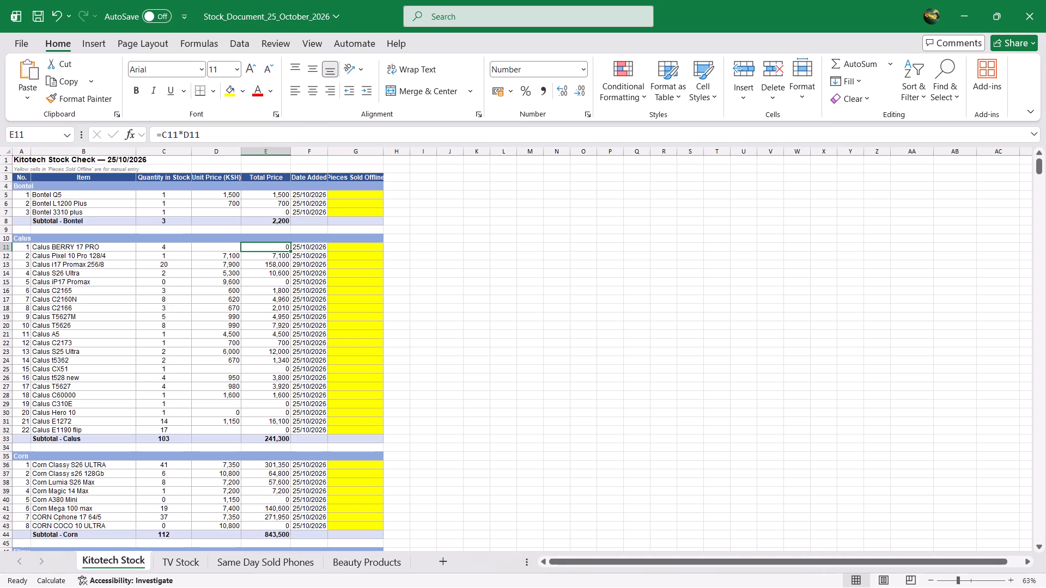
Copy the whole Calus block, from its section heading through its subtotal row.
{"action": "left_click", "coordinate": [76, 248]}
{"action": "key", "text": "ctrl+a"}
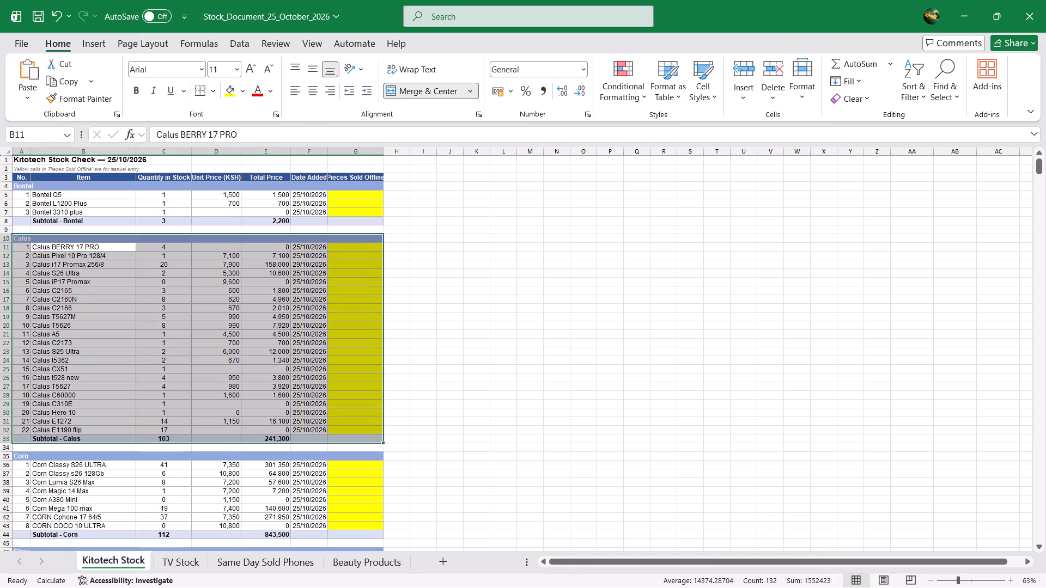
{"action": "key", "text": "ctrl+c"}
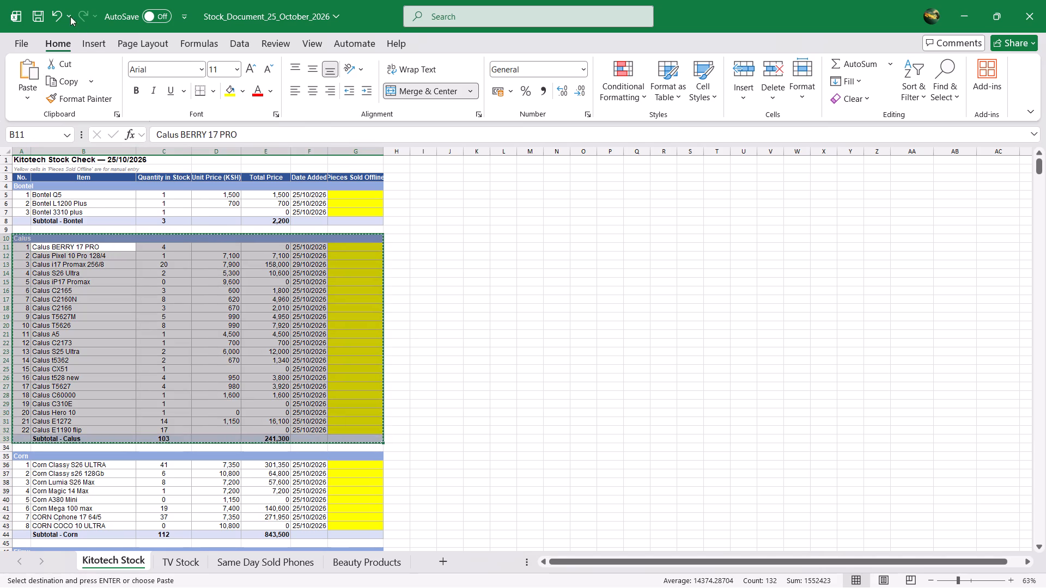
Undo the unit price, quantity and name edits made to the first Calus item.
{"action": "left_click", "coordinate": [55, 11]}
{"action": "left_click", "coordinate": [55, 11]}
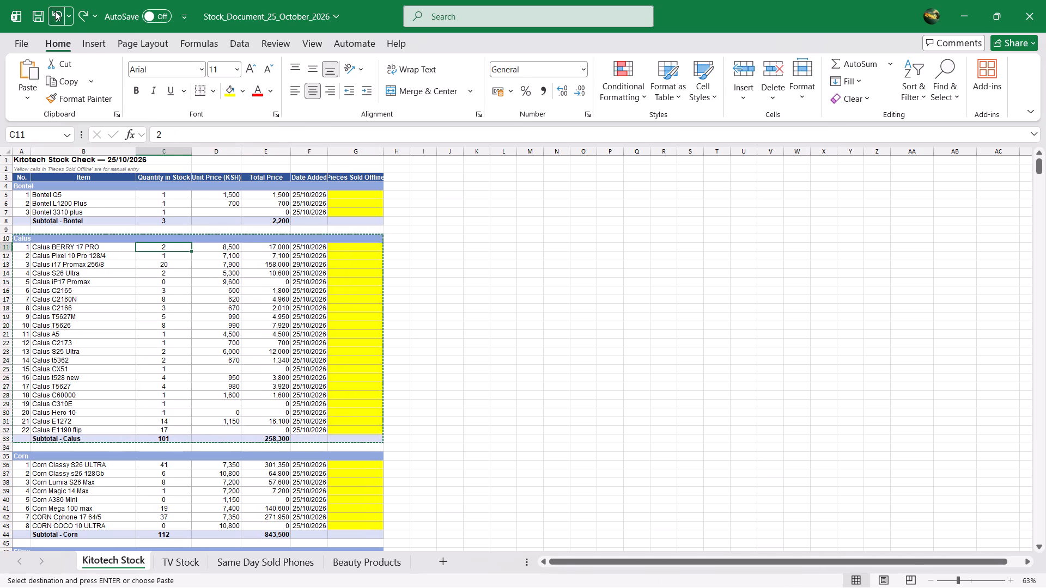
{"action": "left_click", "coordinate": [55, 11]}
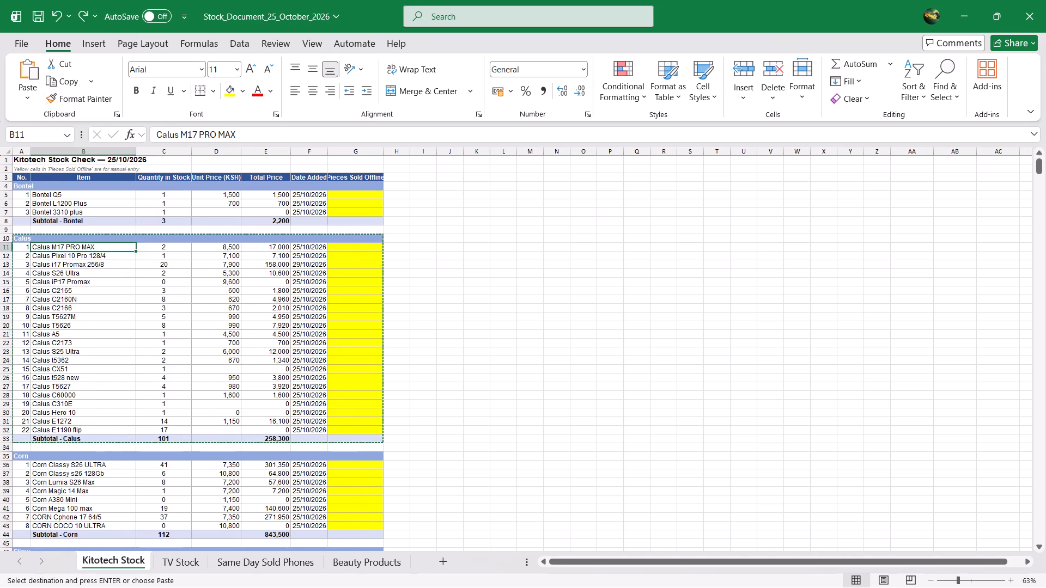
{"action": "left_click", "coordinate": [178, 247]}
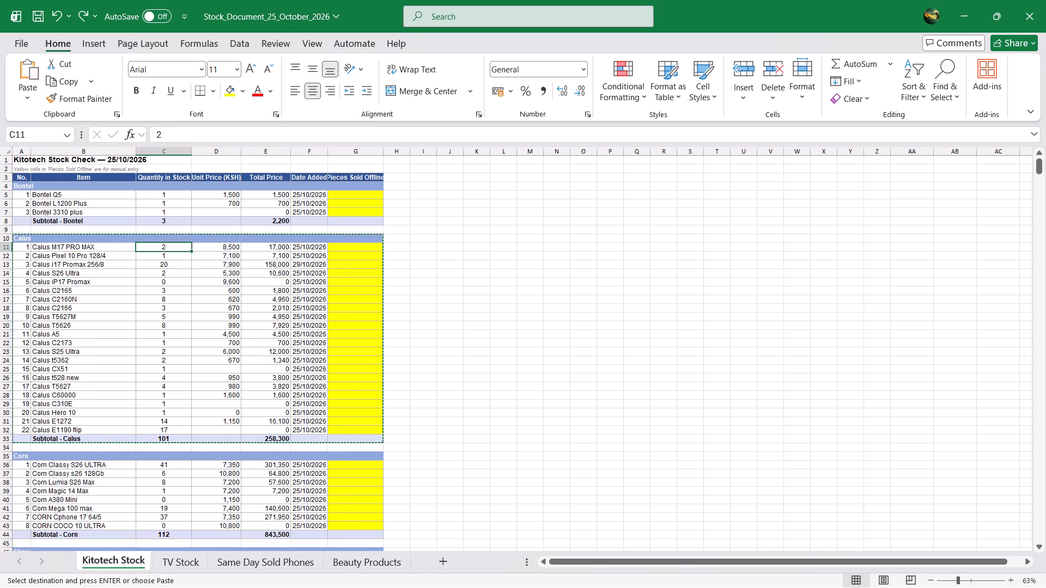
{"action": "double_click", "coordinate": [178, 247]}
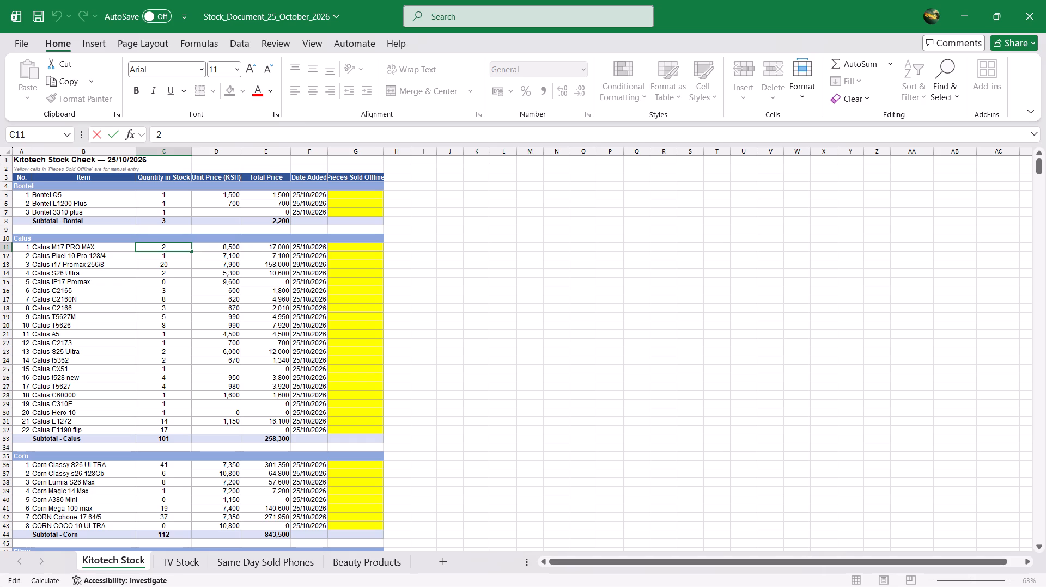
Replace the item name Calus Pixel 10 Pro 128/4 in the Calus section with CALUS BERRY 17 PRO.
{"action": "left_click", "coordinate": [65, 259]}
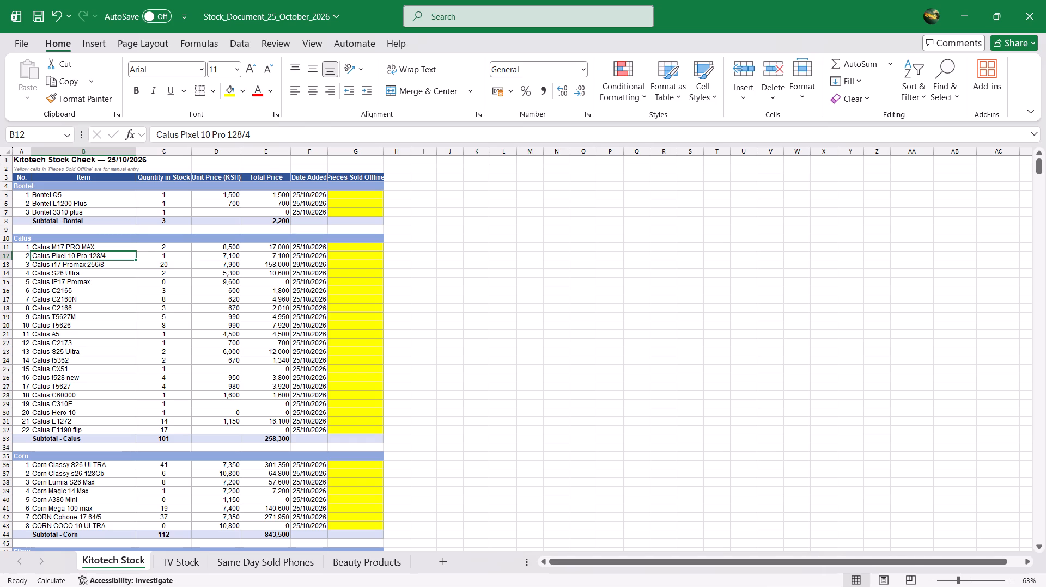
{"action": "left_click", "coordinate": [65, 259]}
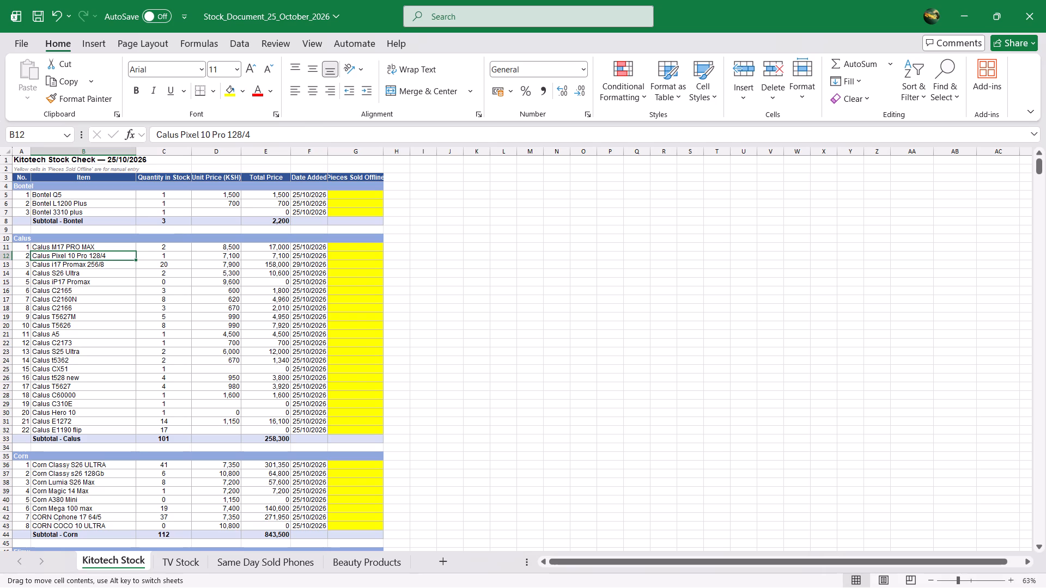
{"action": "left_click", "coordinate": [99, 254]}
{"action": "double_click", "coordinate": [99, 254]}
{"action": "left_click", "coordinate": [103, 255]}
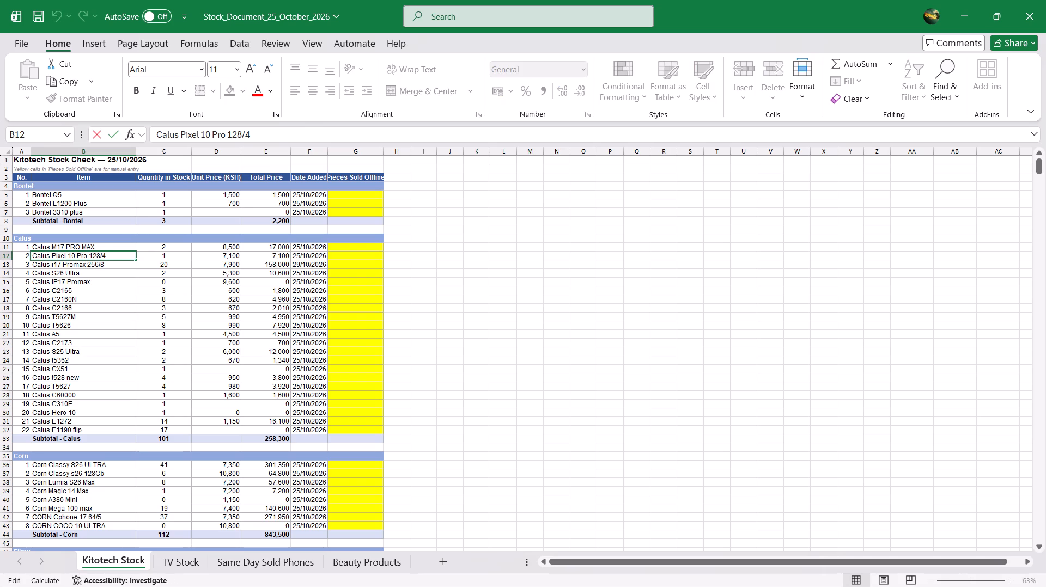
{"action": "key", "text": "ctrl+a"}
{"action": "key", "text": "BackSpace"}
{"action": "key", "text": "ctrl+v"}
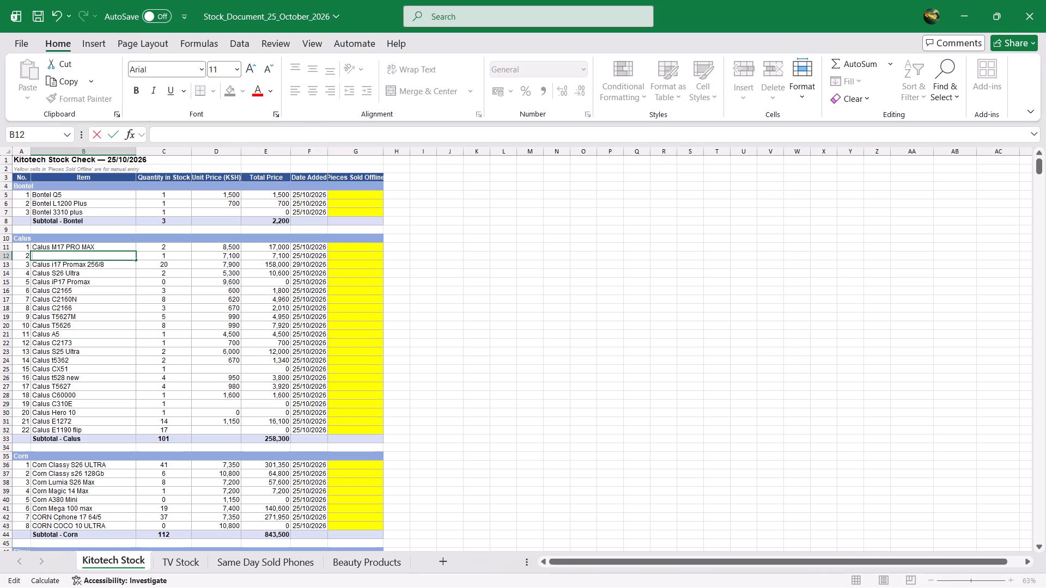
{"action": "left_click", "coordinate": [103, 255]}
{"action": "key", "text": "ctrl+v"}
{"action": "key", "text": "c"}
{"action": "type", "text": "ALUS BERRY"}
{"action": "key", "text": "space"}
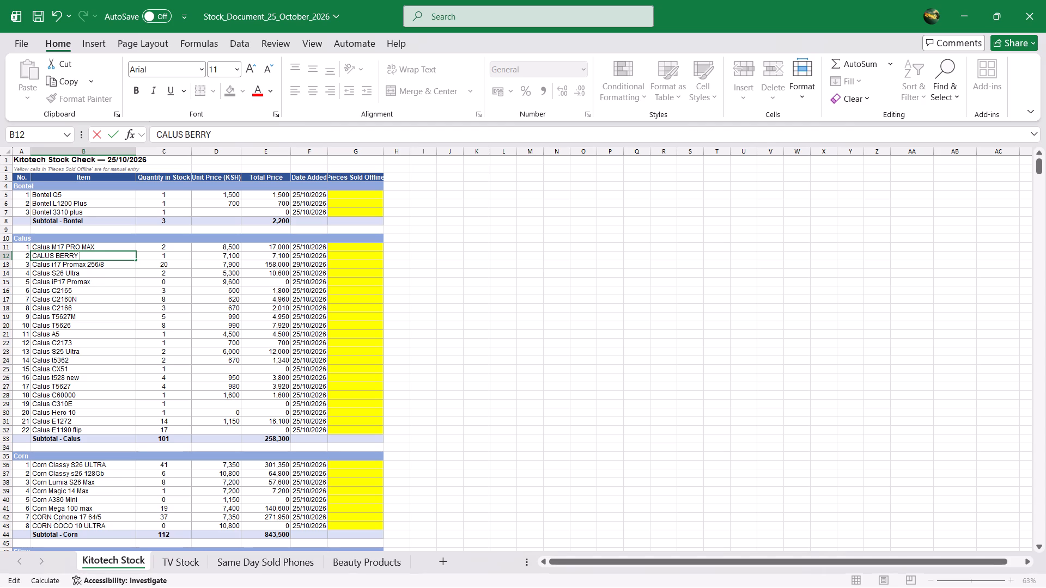
{"action": "type", "text": "17 PRO"}
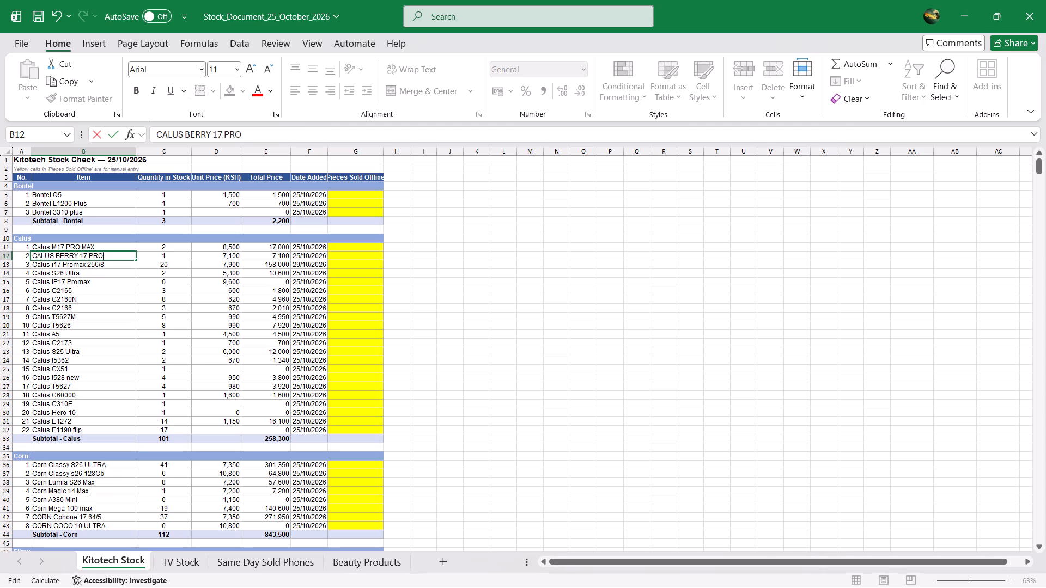
Set the quantity in stock for CALUS BERRY 17 PRO to 4.
{"action": "double_click", "coordinate": [171, 256]}
{"action": "key", "text": "BackSpace"}
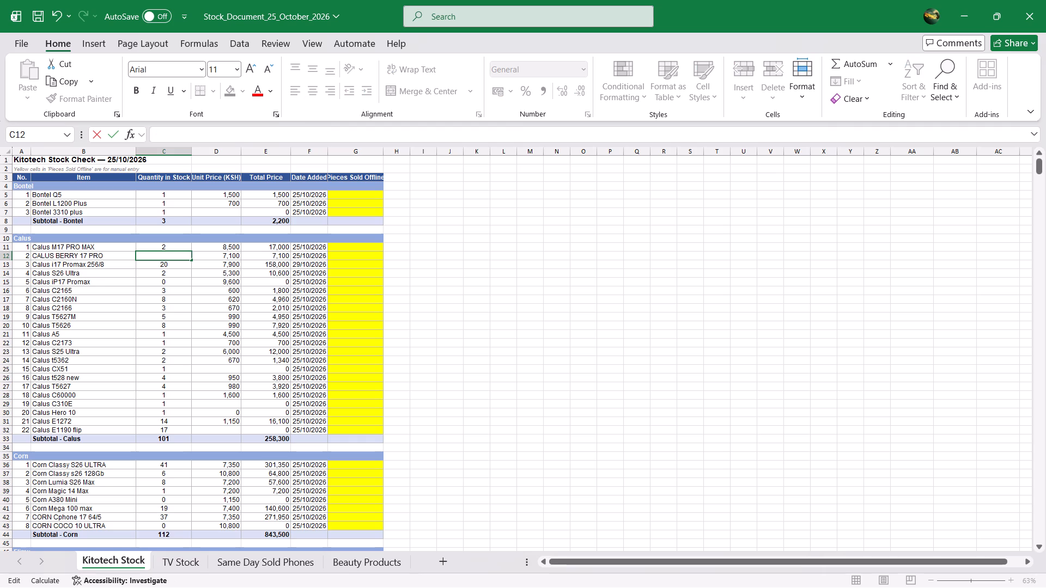
{"action": "key", "text": "4"}
Set the unit price of CALUS BERRY 17 PRO to 0.
{"action": "double_click", "coordinate": [228, 255]}
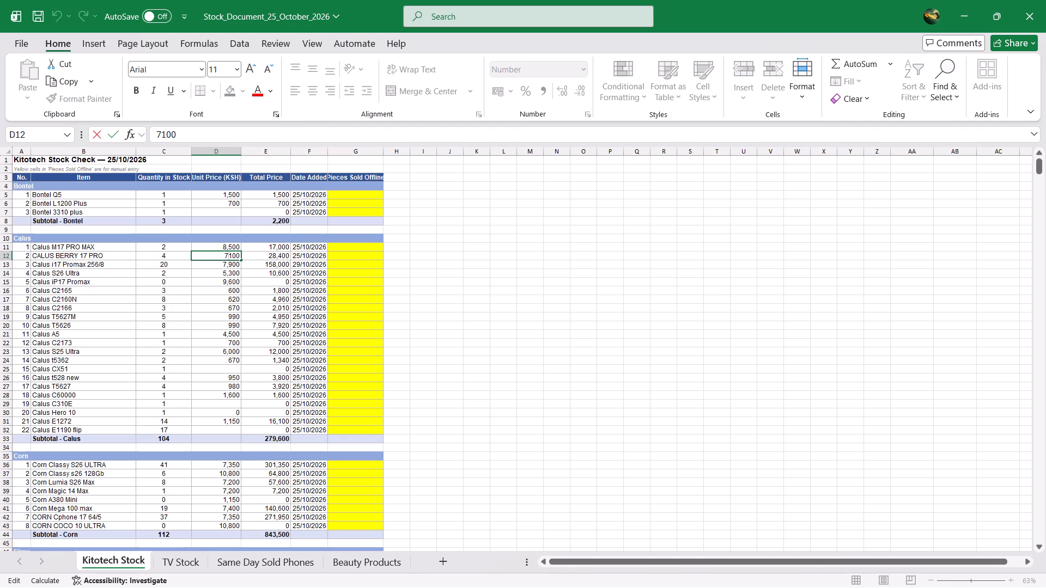
{"action": "key", "text": "ctrl+a"}
{"action": "key", "text": "BackSpace"}
{"action": "key", "text": "0"}
{"action": "left_click", "coordinate": [113, 267]}
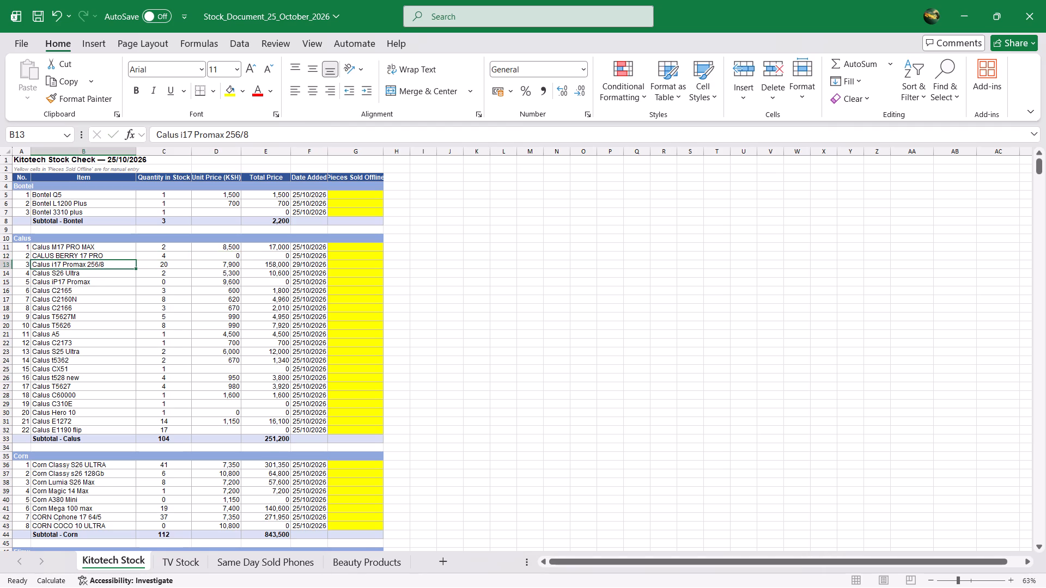
Append 64GB to the Calus S26 Ultra item name so it reads Calus S26 Ultra 64GB.
{"action": "left_click", "coordinate": [108, 277]}
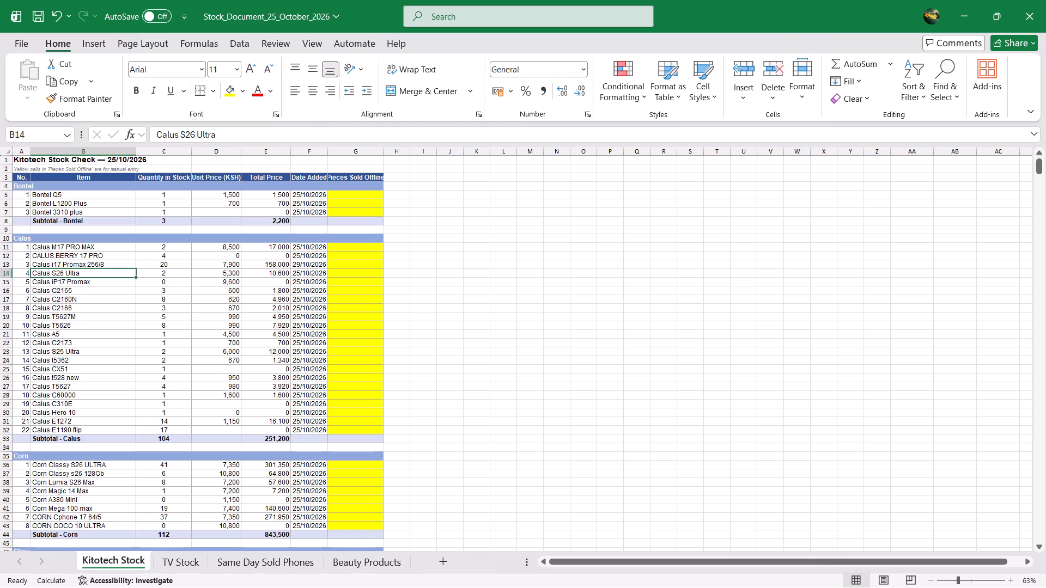
{"action": "double_click", "coordinate": [108, 277]}
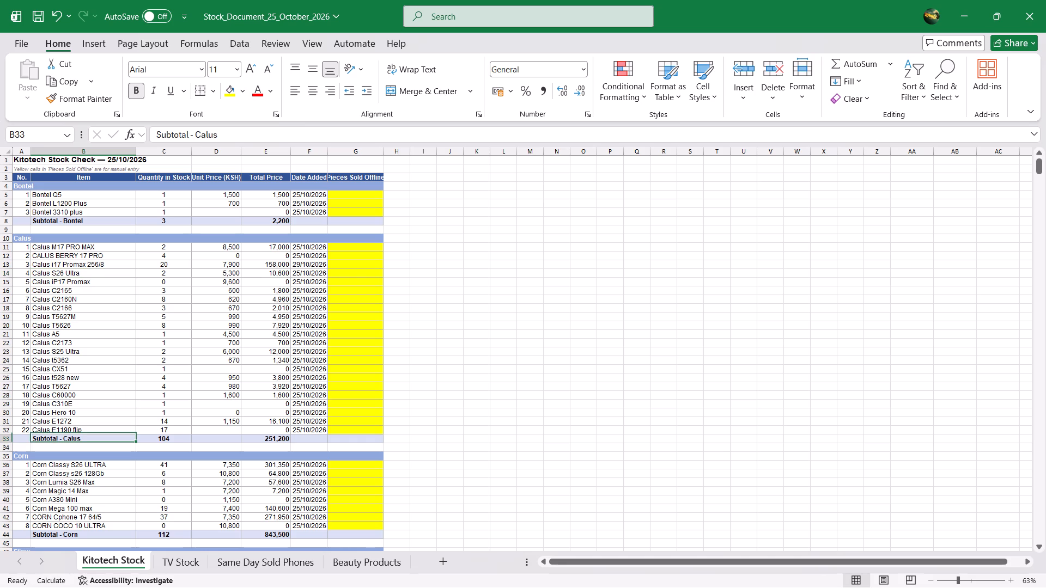
{"action": "triple_click", "coordinate": [102, 273]}
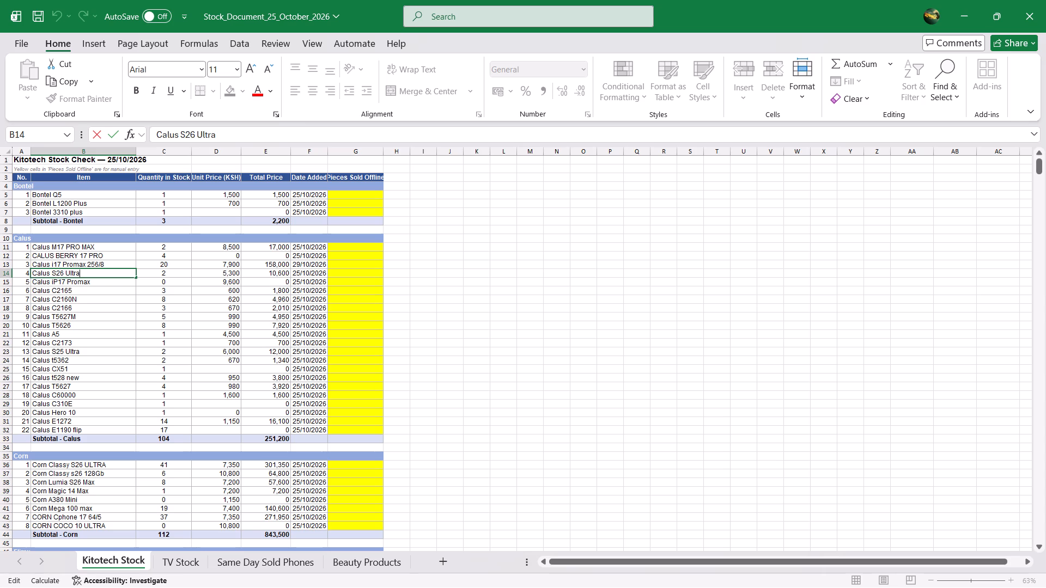
{"action": "key", "text": "space"}
{"action": "type", "text": "64GB"}
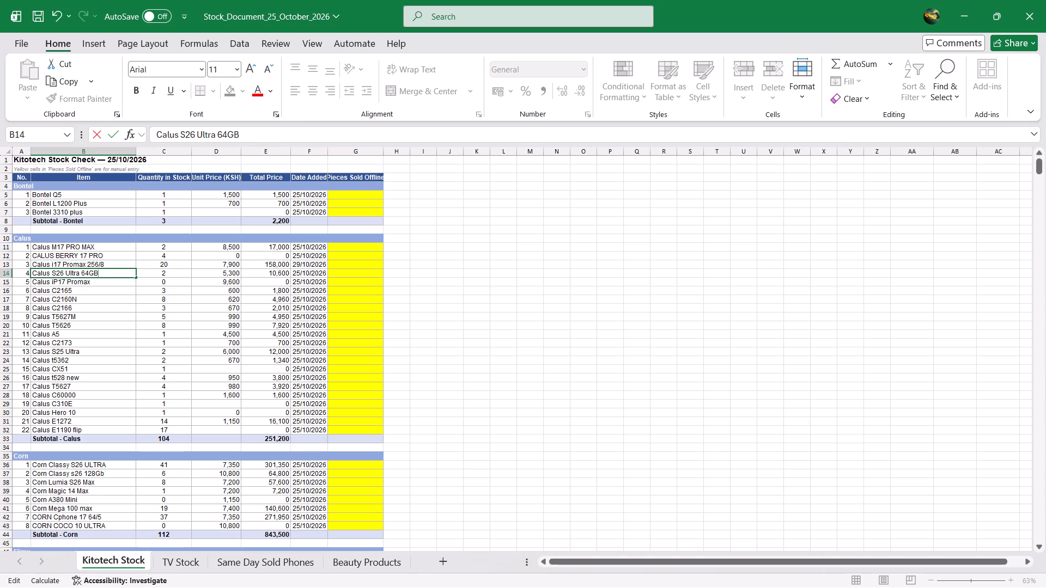
Set the quantity in stock for Calus iP17 Promax to 1.
{"action": "left_click", "coordinate": [105, 287]}
{"action": "left_click", "coordinate": [110, 284]}
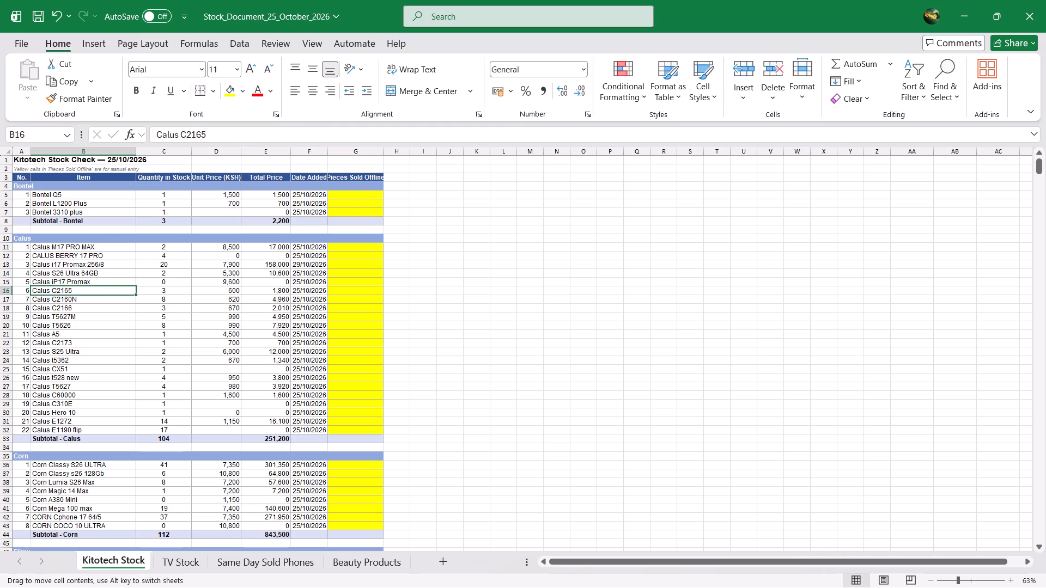
{"action": "left_click", "coordinate": [116, 279]}
{"action": "left_click", "coordinate": [178, 281]}
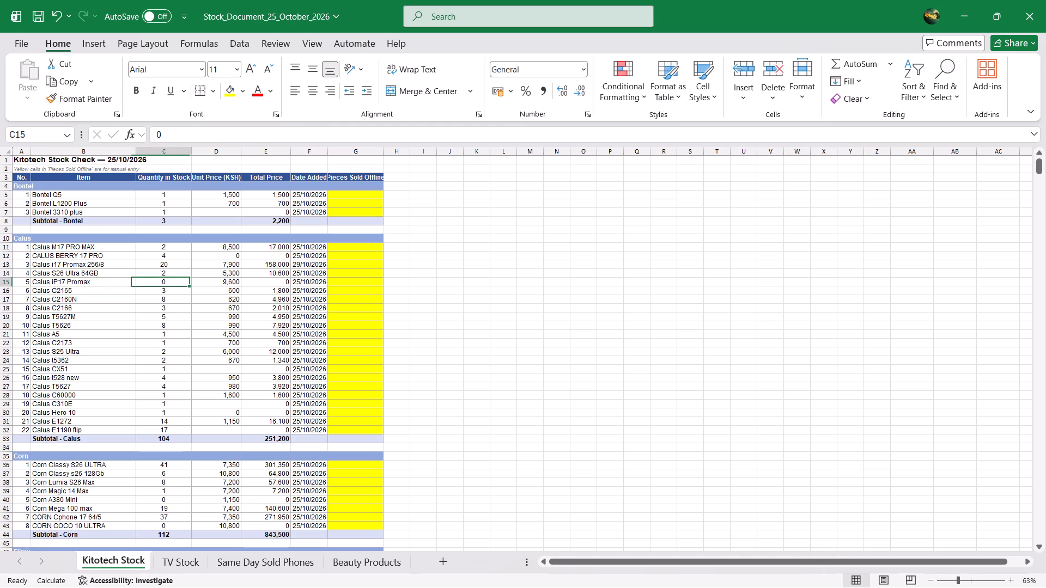
{"action": "key", "text": "BackSpace"}
{"action": "key", "text": "1"}
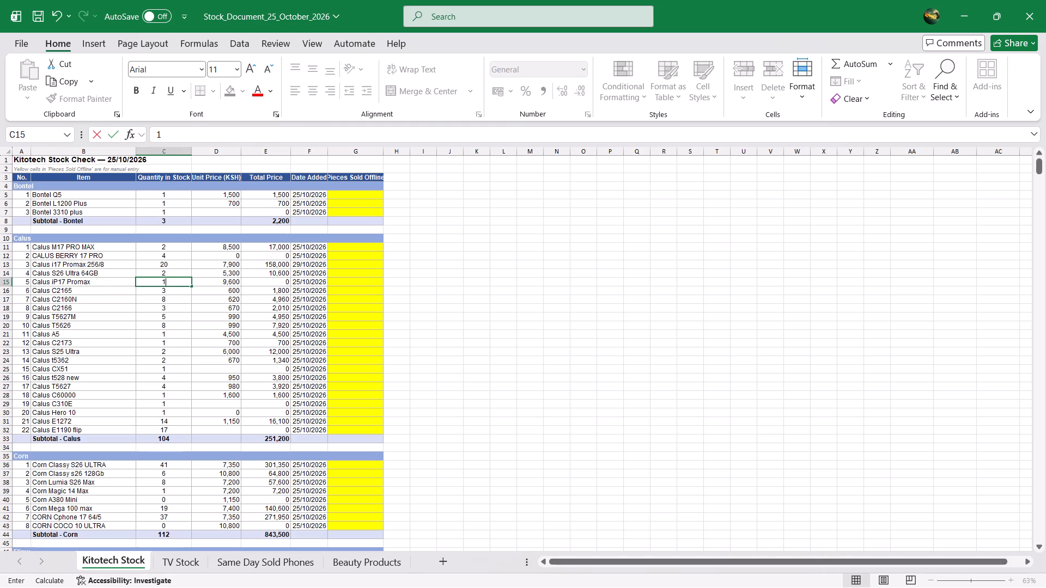
{"action": "left_click", "coordinate": [90, 295]}
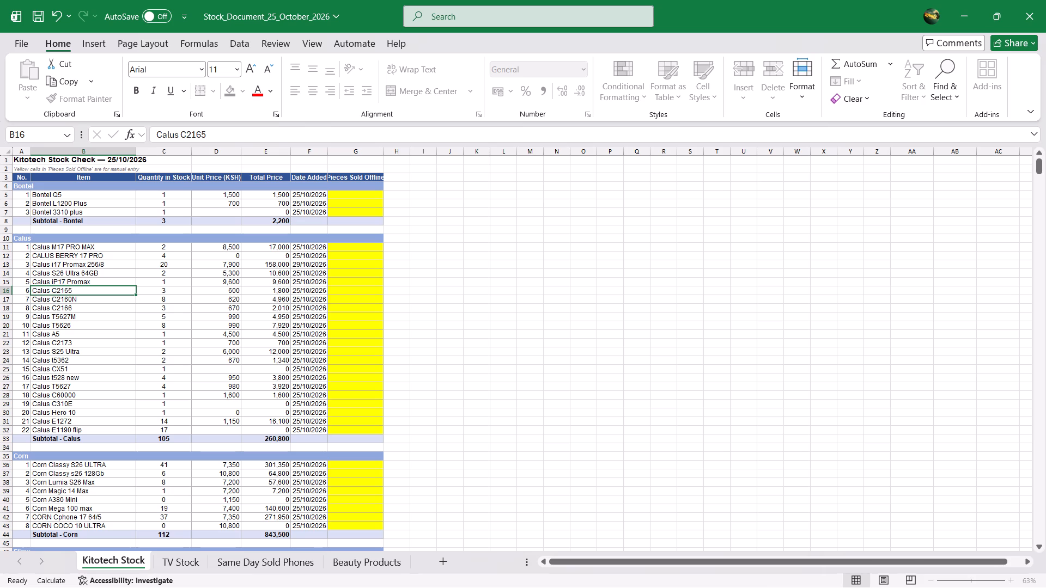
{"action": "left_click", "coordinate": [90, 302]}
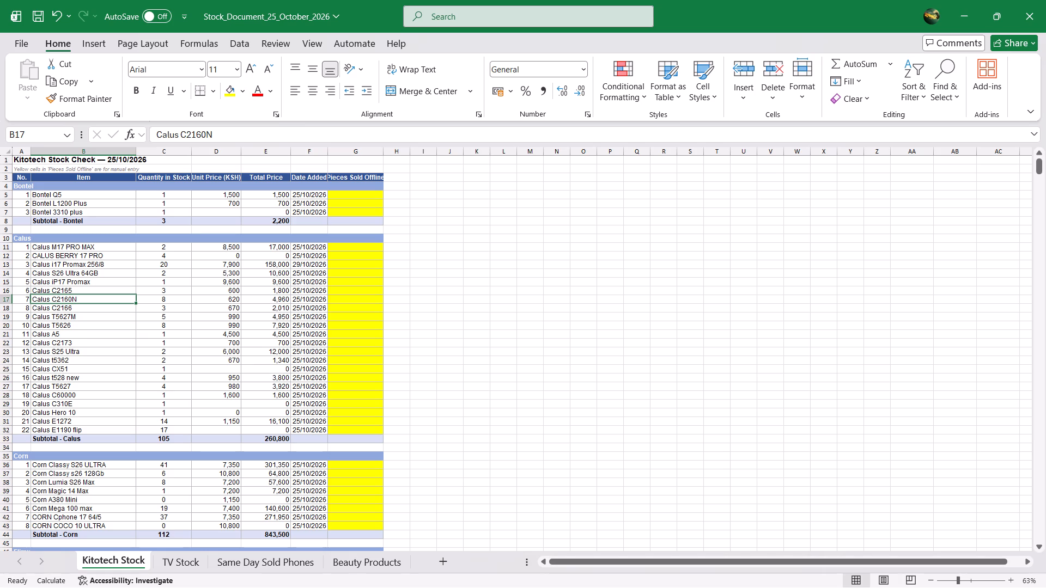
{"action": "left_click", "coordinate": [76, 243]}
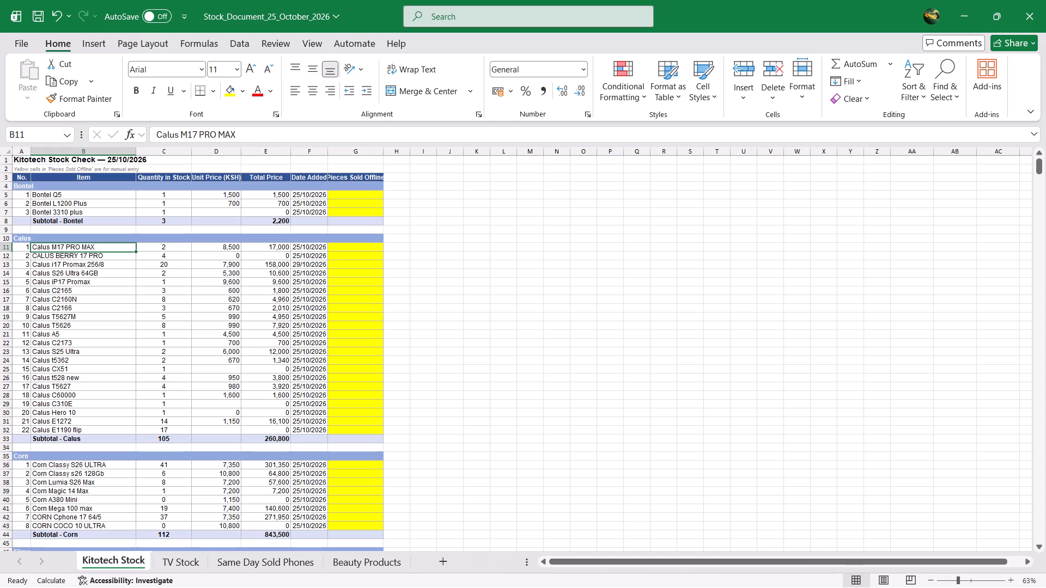
Replace the item name Calus Hero 10 in the Calus section with CALUS C150.
{"action": "double_click", "coordinate": [137, 413]}
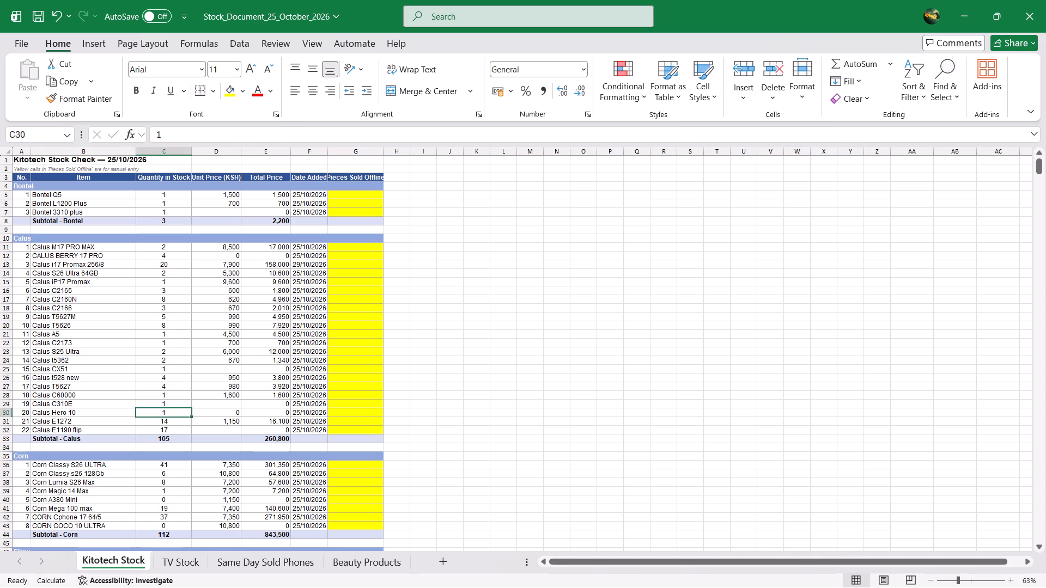
{"action": "left_click", "coordinate": [137, 413]}
{"action": "left_click", "coordinate": [108, 414]}
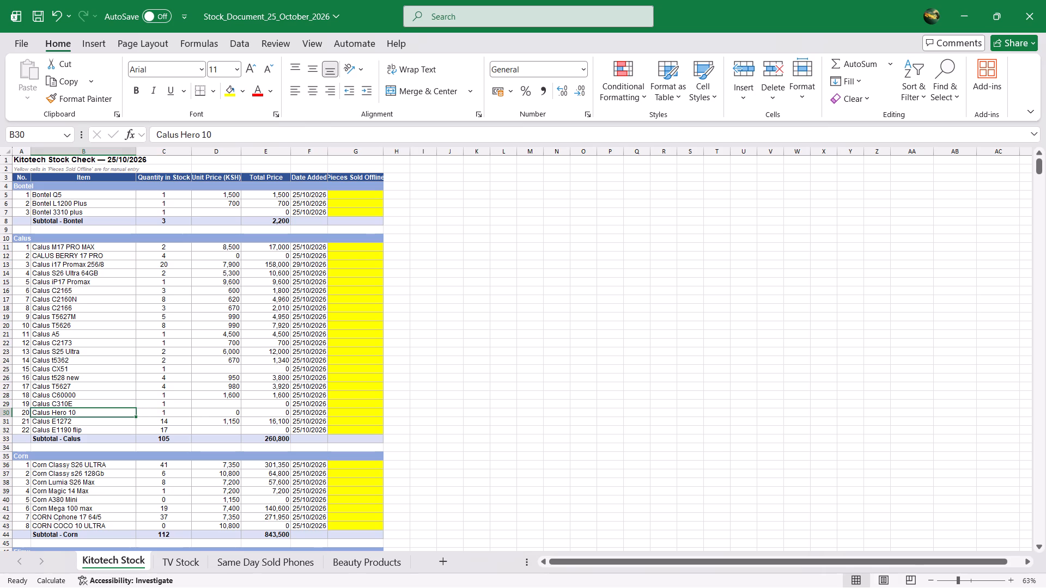
{"action": "key", "text": "BackSpace"}
{"action": "type", "text": "CALUS C150"}
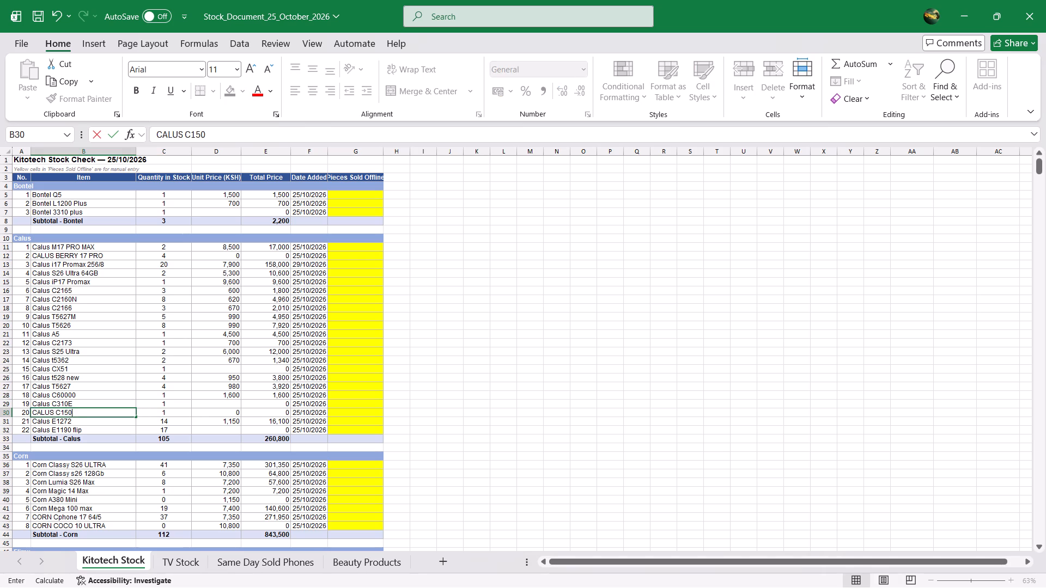
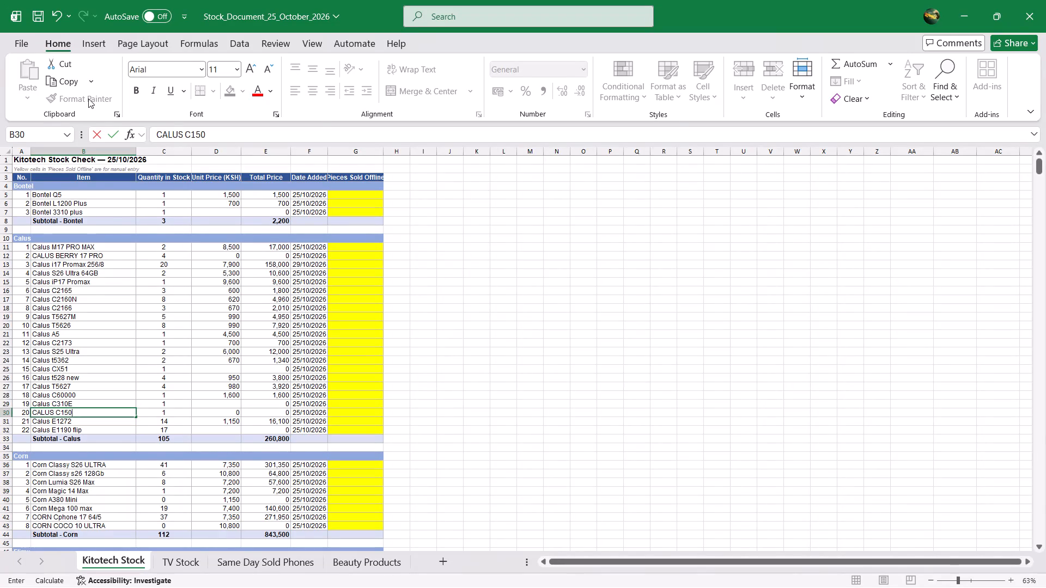
Save a copy of the stock workbook in Downloads as "Stock_Document_25_October_2026 KITOTECH".
{"action": "left_click", "coordinate": [15, 43]}
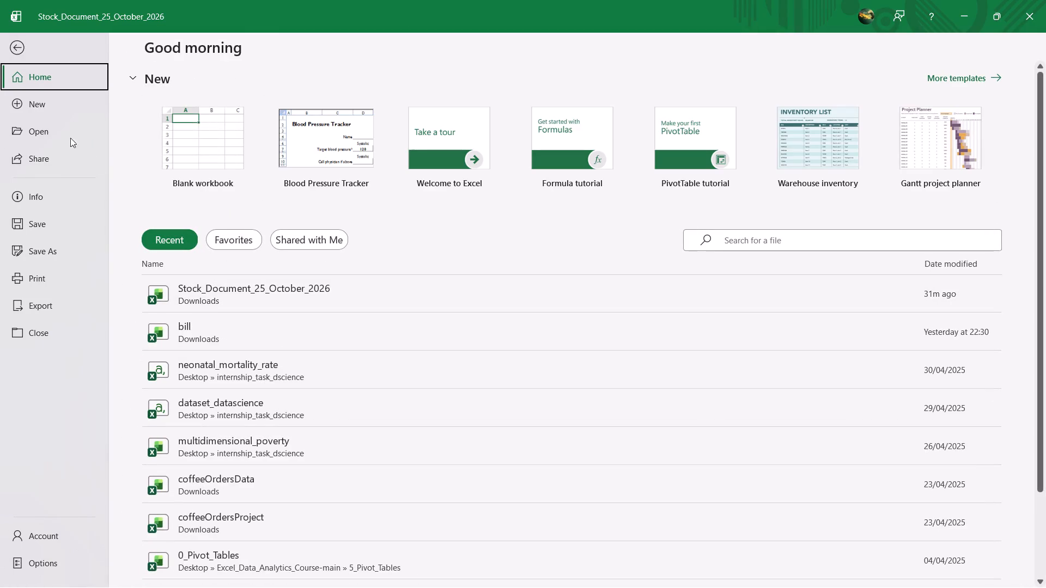
{"action": "left_click", "coordinate": [35, 253]}
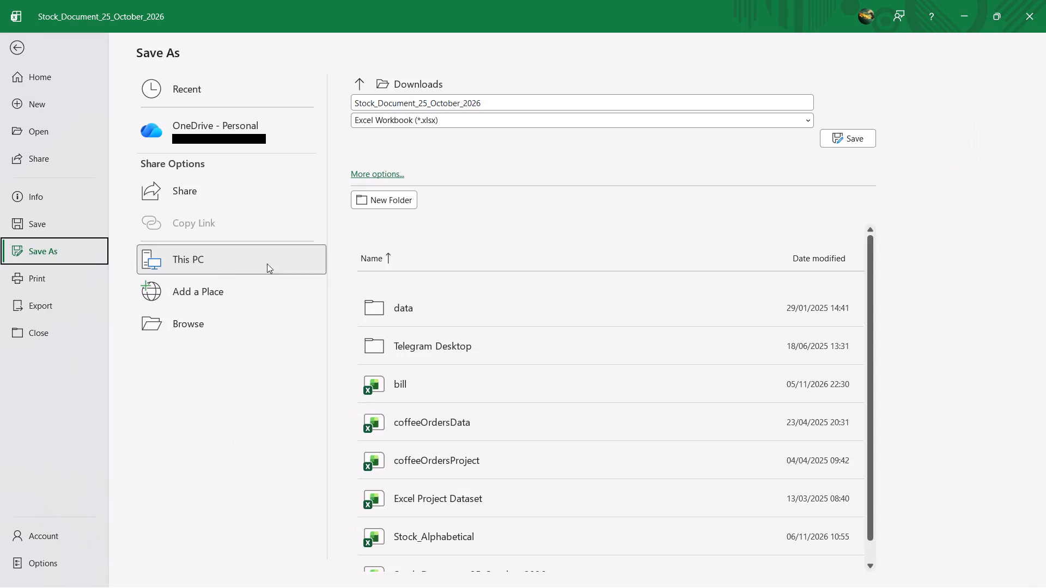
{"action": "left_click", "coordinate": [206, 265]}
{"action": "double_click", "coordinate": [206, 265]}
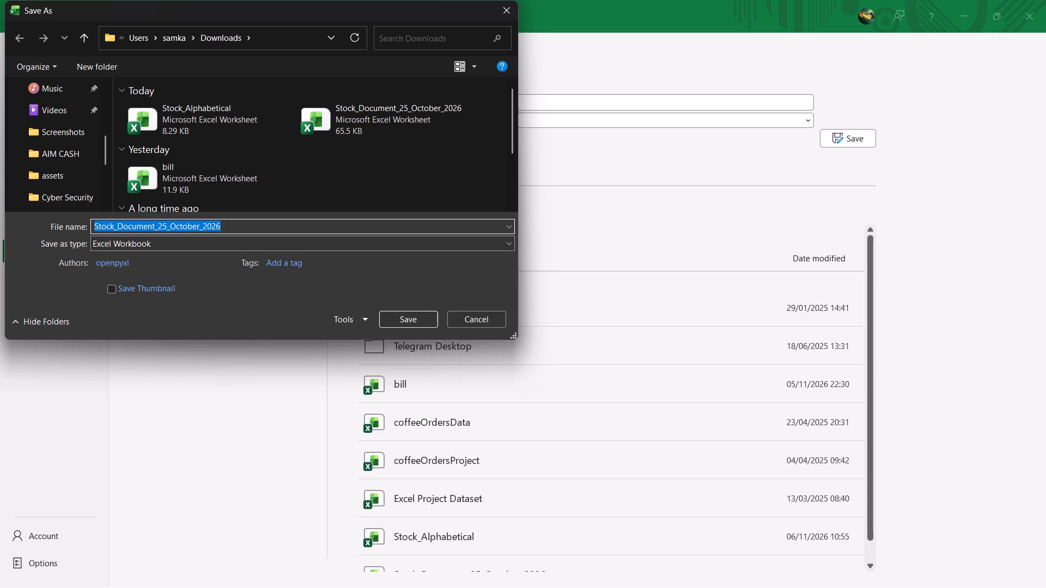
{"action": "left_click", "coordinate": [242, 228]}
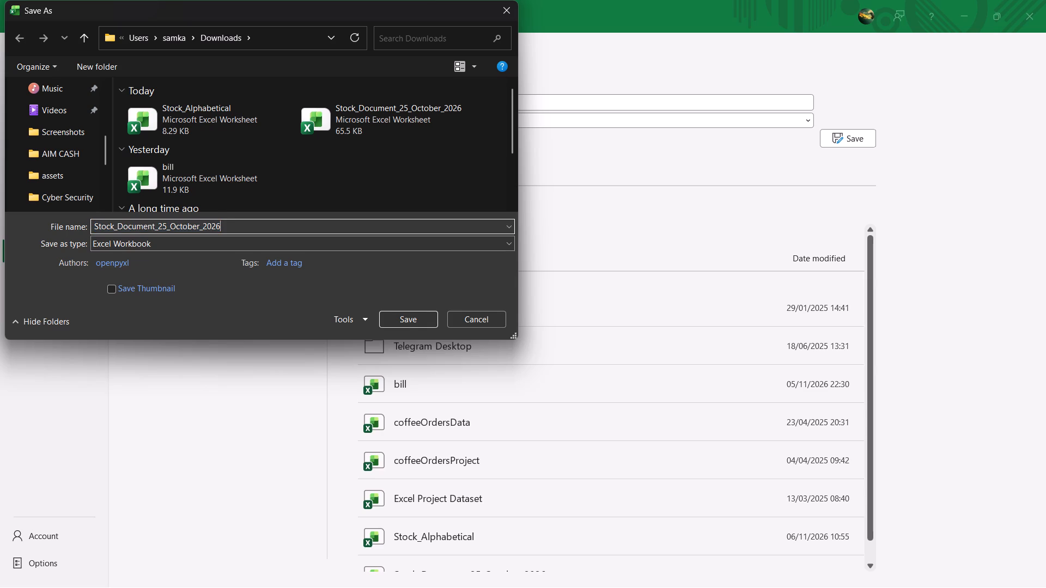
{"action": "left_click", "coordinate": [408, 320]}
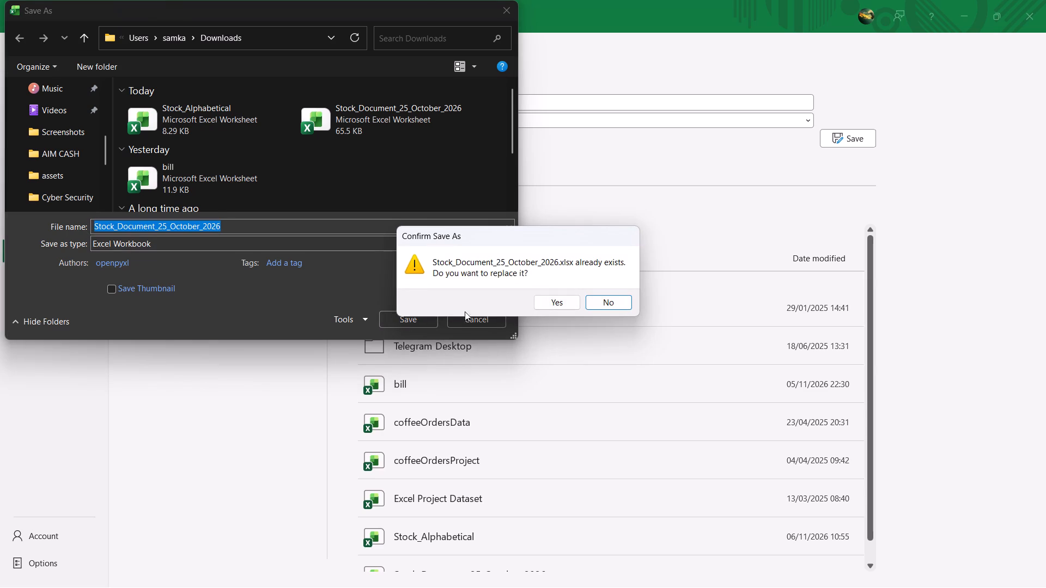
{"action": "left_click", "coordinate": [317, 227]}
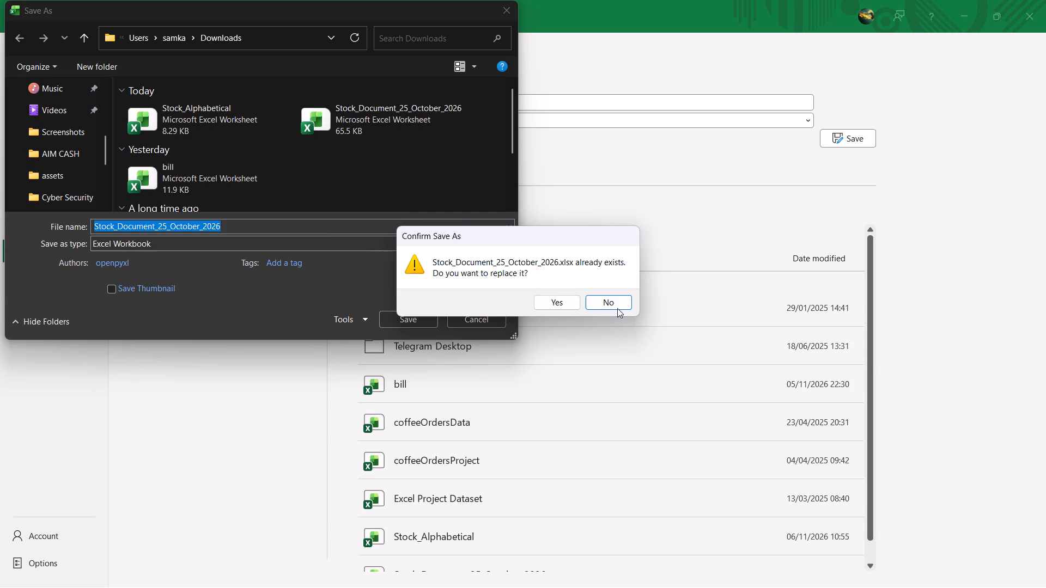
{"action": "left_click", "coordinate": [612, 302]}
{"action": "left_click", "coordinate": [321, 231]}
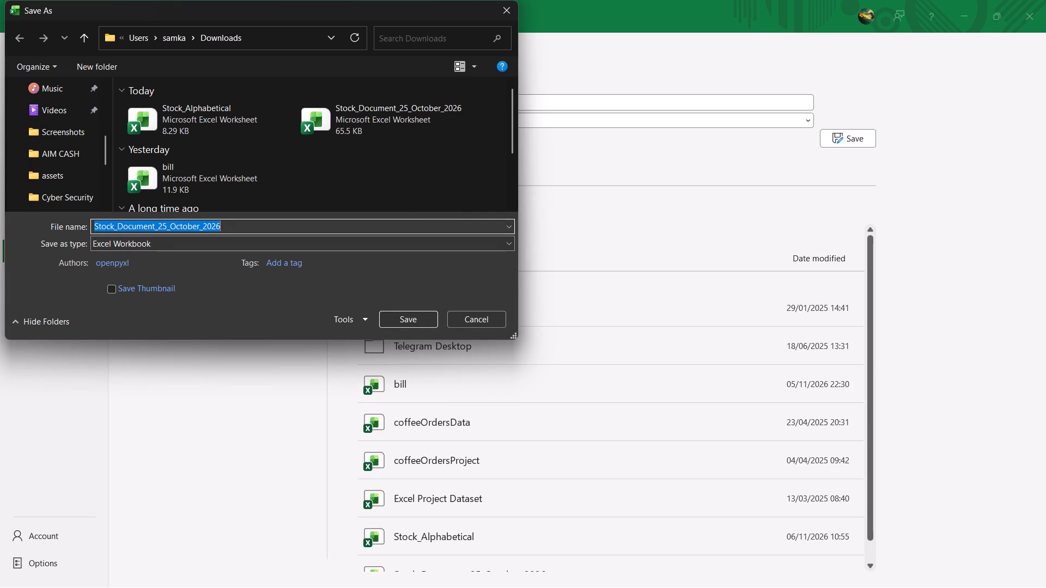
{"action": "double_click", "coordinate": [319, 230]}
{"action": "left_click", "coordinate": [319, 230]}
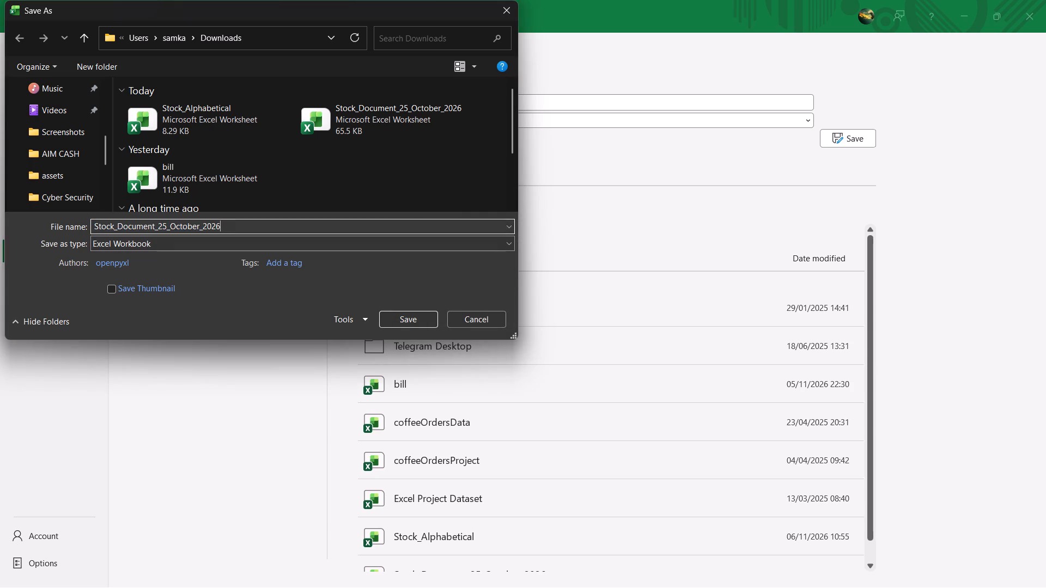
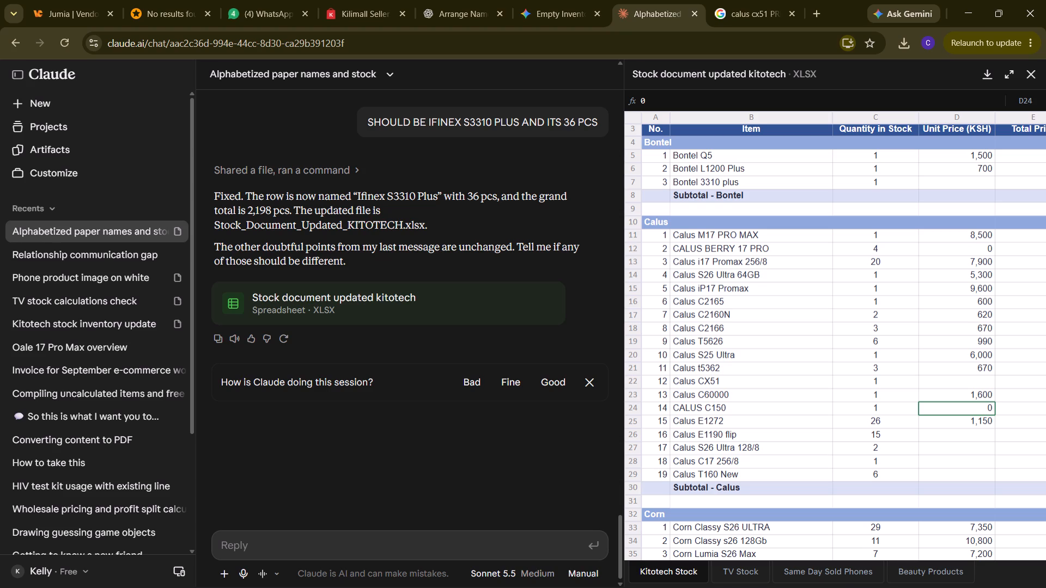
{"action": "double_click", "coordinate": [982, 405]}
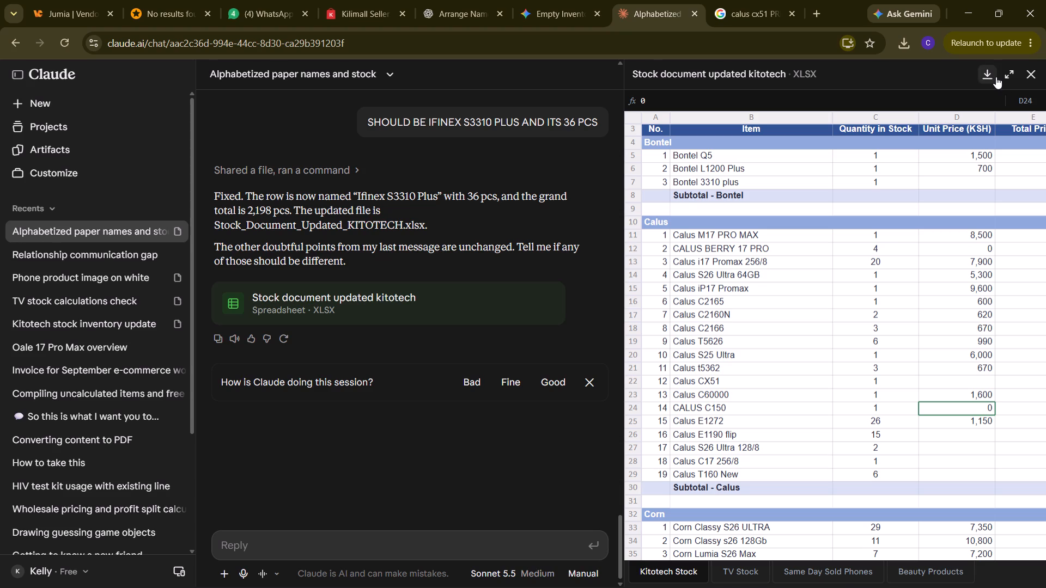
Download the updated Kitotech stock spreadsheet from Claude and open the downloaded file in Excel.
{"action": "left_click", "coordinate": [995, 76]}
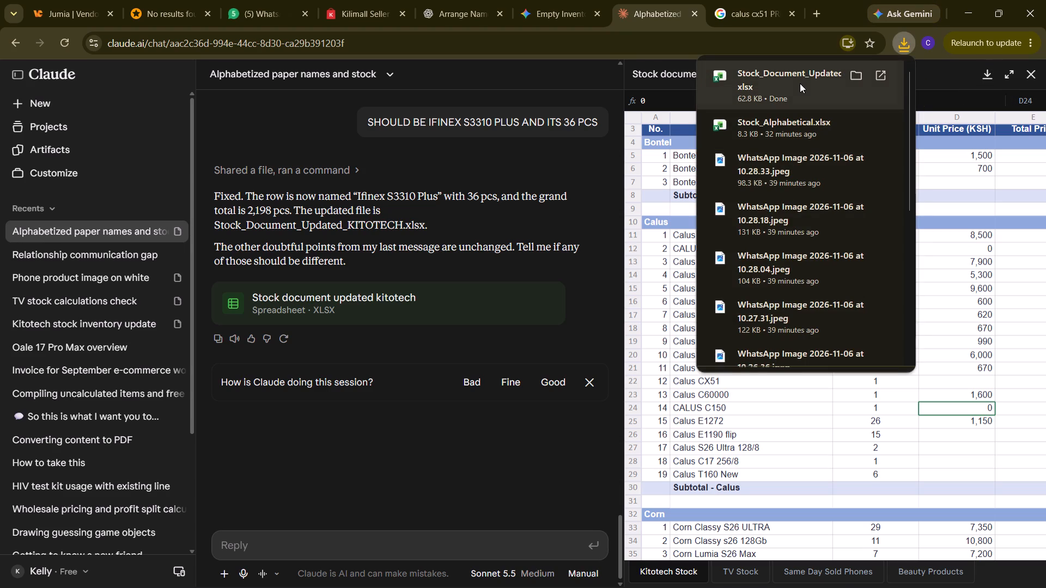
{"action": "double_click", "coordinate": [800, 83]}
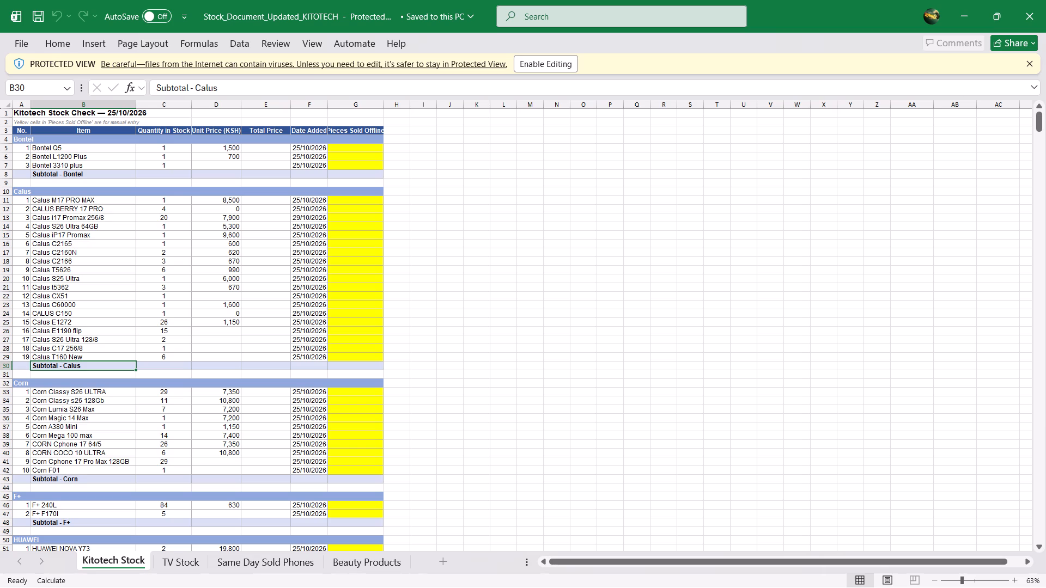
Try to clear the CALUS C150 unit price and enable editing for the protected workbook.
{"action": "double_click", "coordinate": [235, 315]}
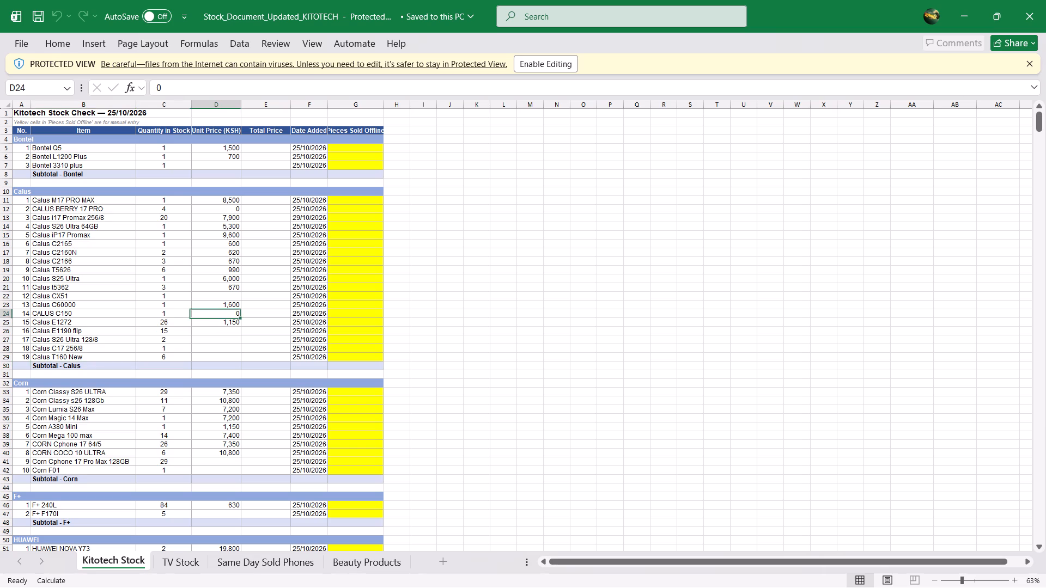
{"action": "key", "text": "BackSpace"}
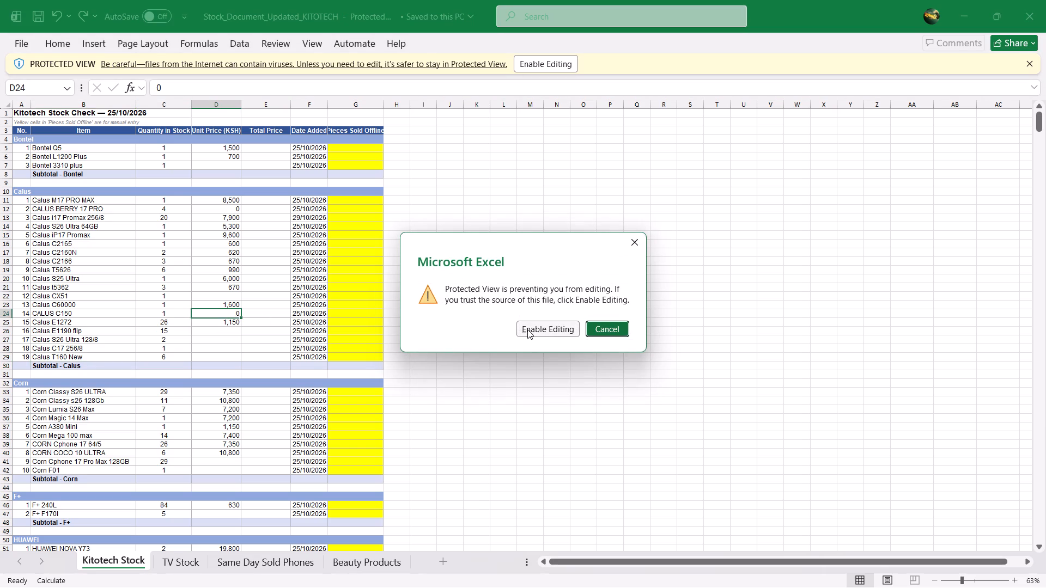
{"action": "left_click", "coordinate": [527, 329]}
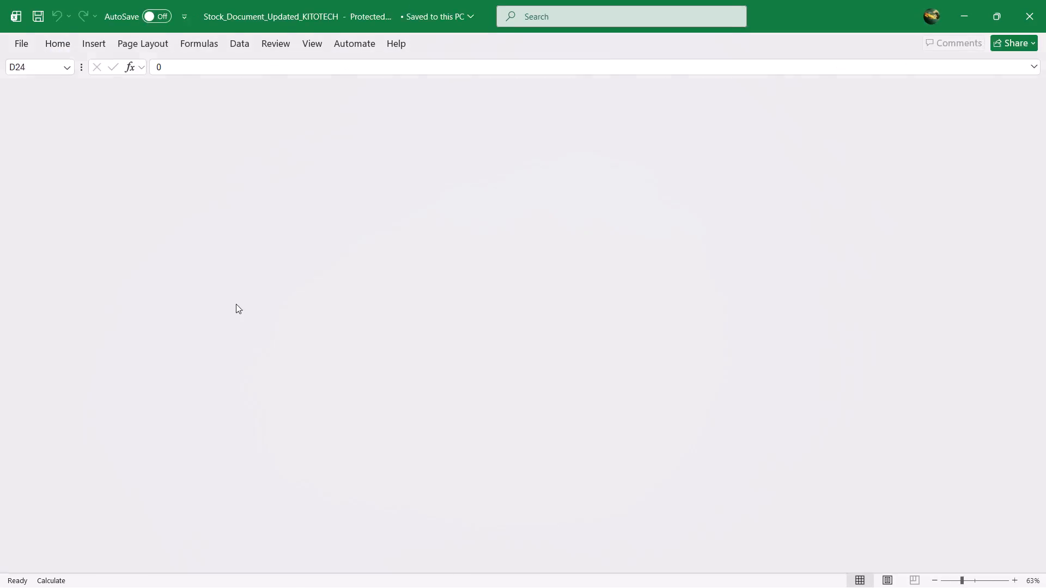
Set the CALUS C150 unit price to 630 on the Kitotech Stock sheet.
{"action": "left_click", "coordinate": [230, 355]}
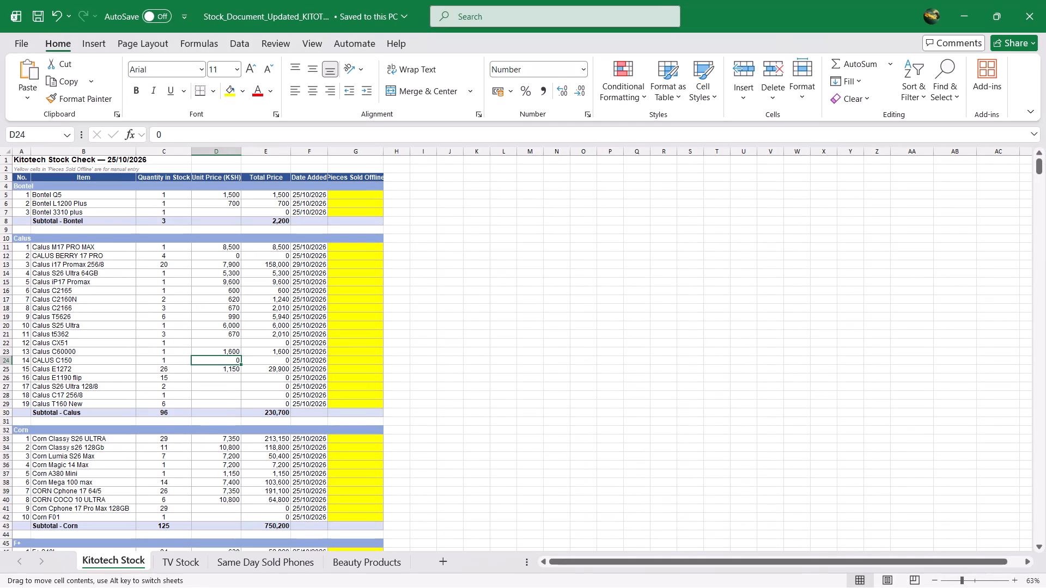
{"action": "left_click", "coordinate": [229, 360]}
{"action": "double_click", "coordinate": [229, 360]}
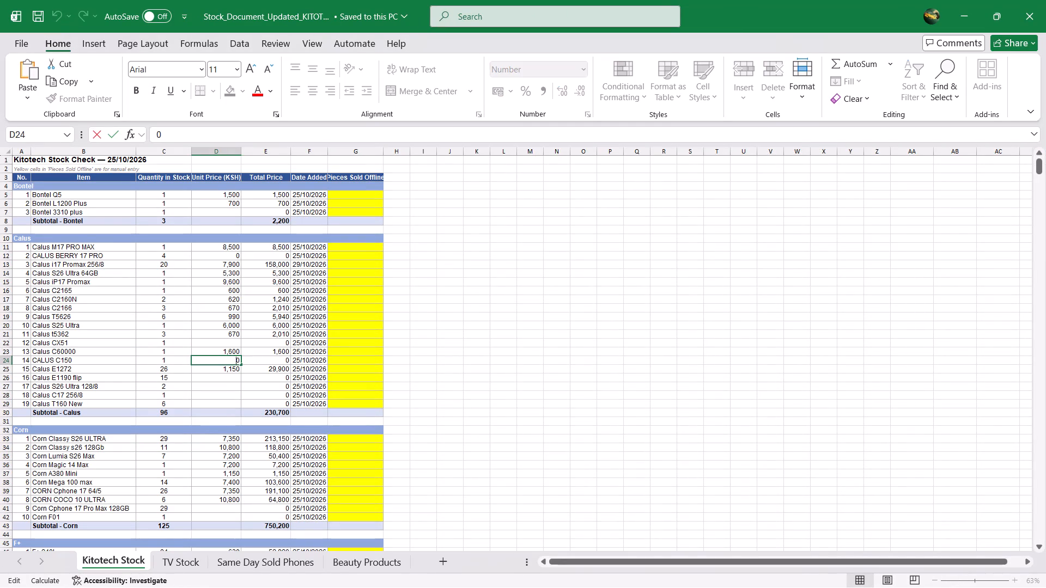
{"action": "key", "text": "BackSpace"}
{"action": "type", "text": "630"}
{"action": "key", "text": "BackSpace"}
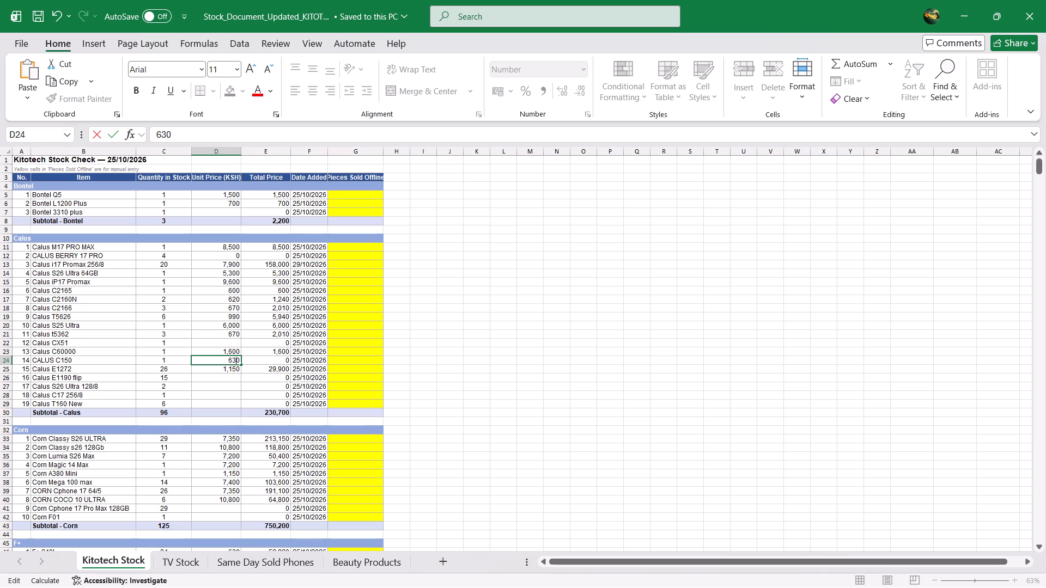
{"action": "left_click", "coordinate": [232, 381]}
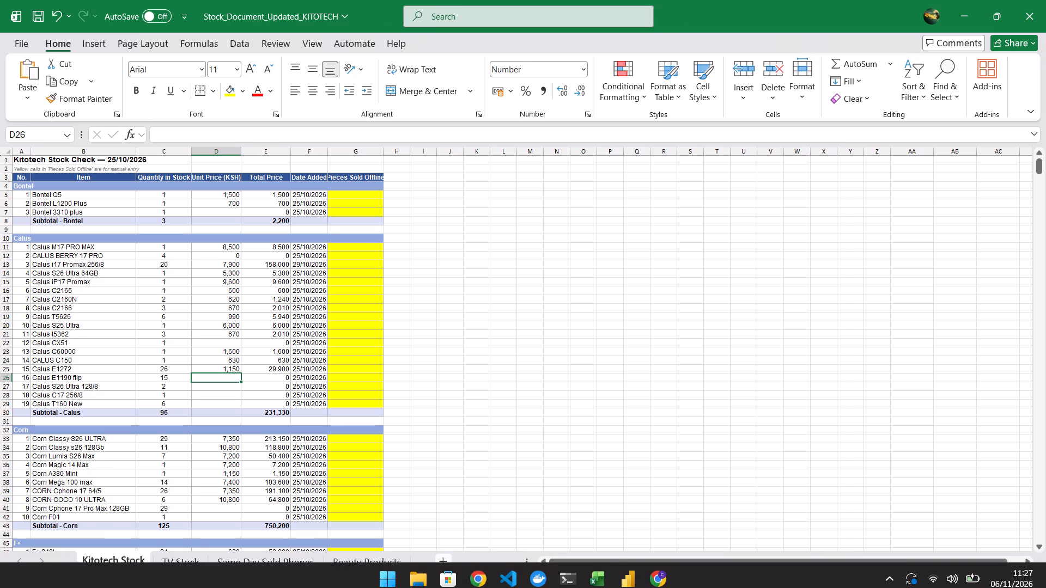
Switch to the Kilimall Seller Center in Chrome and search the managed products for the name E1190.
{"action": "left_click", "coordinate": [666, 587]}
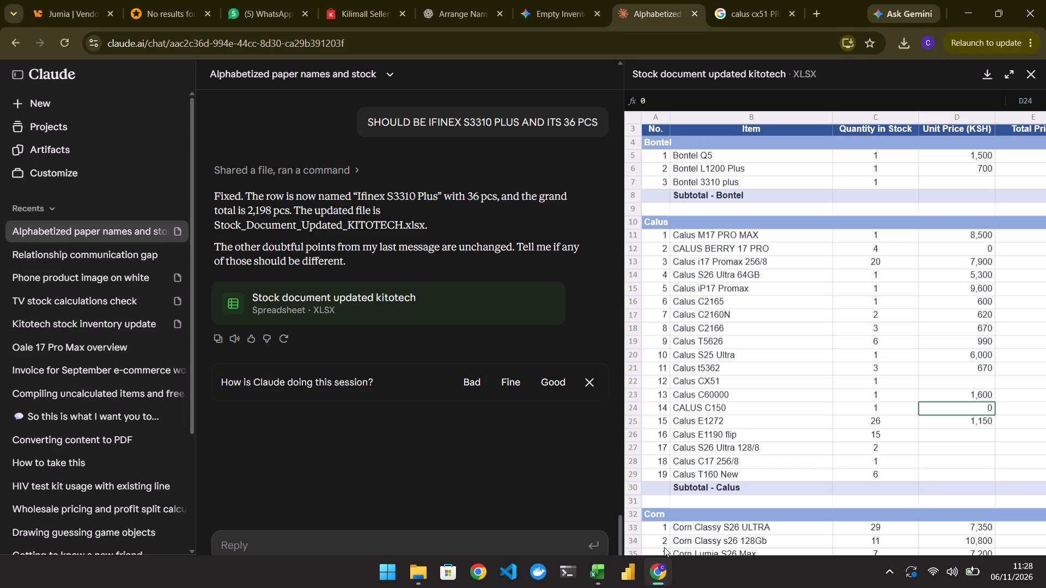
{"action": "left_click", "coordinate": [354, 0]}
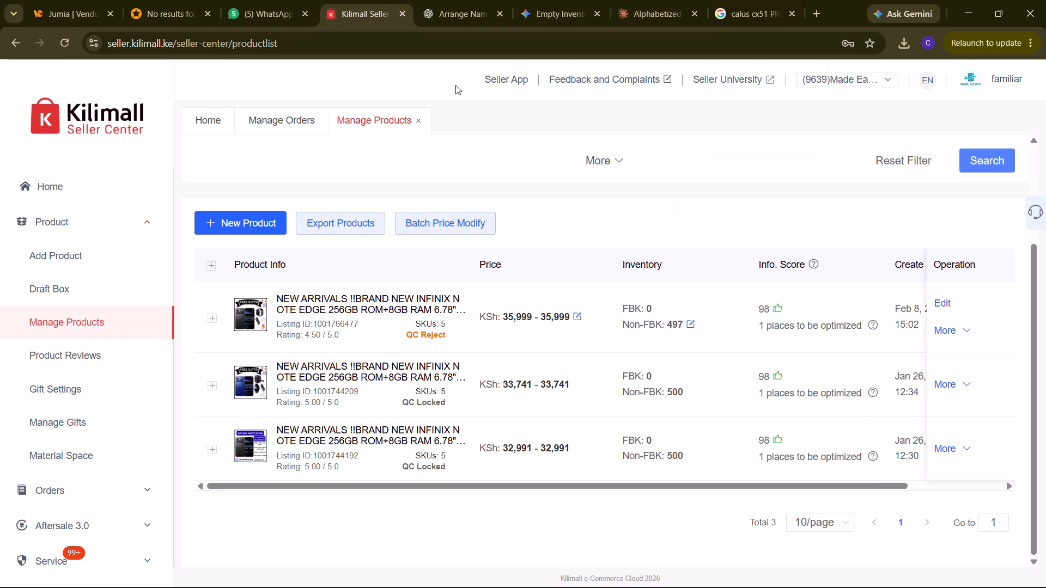
{"action": "scroll", "coordinate": [483, 200], "scroll_direction": "up", "scroll_amount": 3}
{"action": "double_click", "coordinate": [589, 244]}
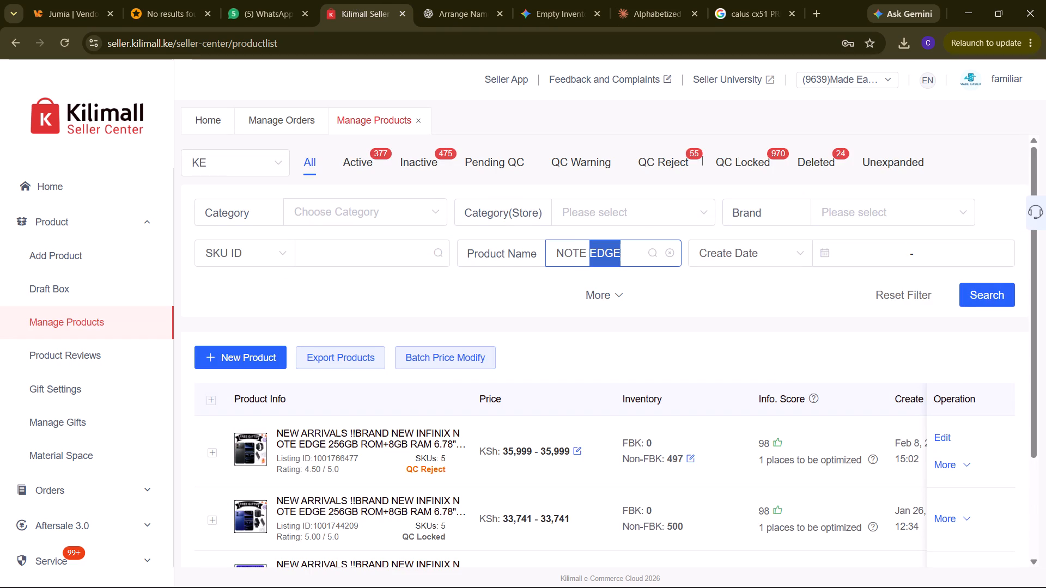
{"action": "key", "text": "ctrl+a"}
{"action": "key", "text": "BackSpace"}
{"action": "type", "text": "E1190"}
{"action": "left_click", "coordinate": [988, 292]}
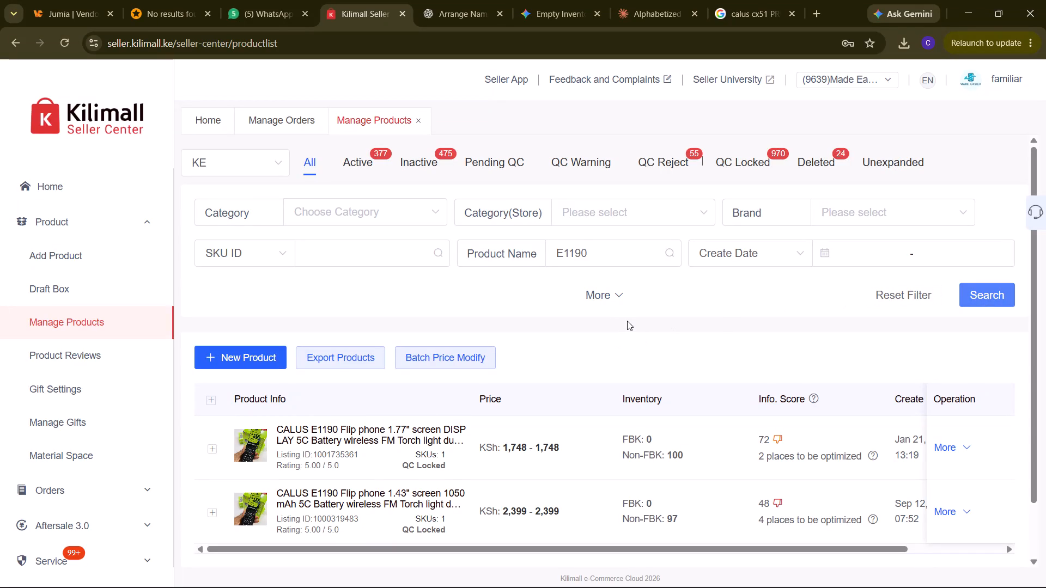
Search the Kilimall products for the name E1272 and look through the listings and their prices.
{"action": "left_click", "coordinate": [606, 247]}
{"action": "key", "text": "BackSpace"}
{"action": "key", "text": "BackSpace"}
{"action": "key", "text": "BackSpace"}
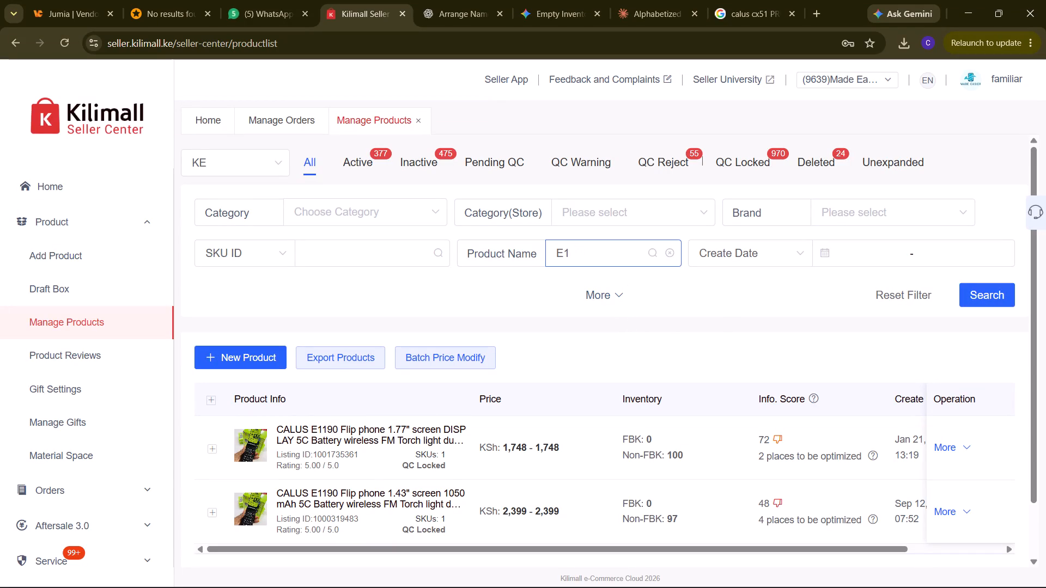
{"action": "key", "text": "2"}
{"action": "type", "text": "72"}
{"action": "left_click", "coordinate": [983, 298]}
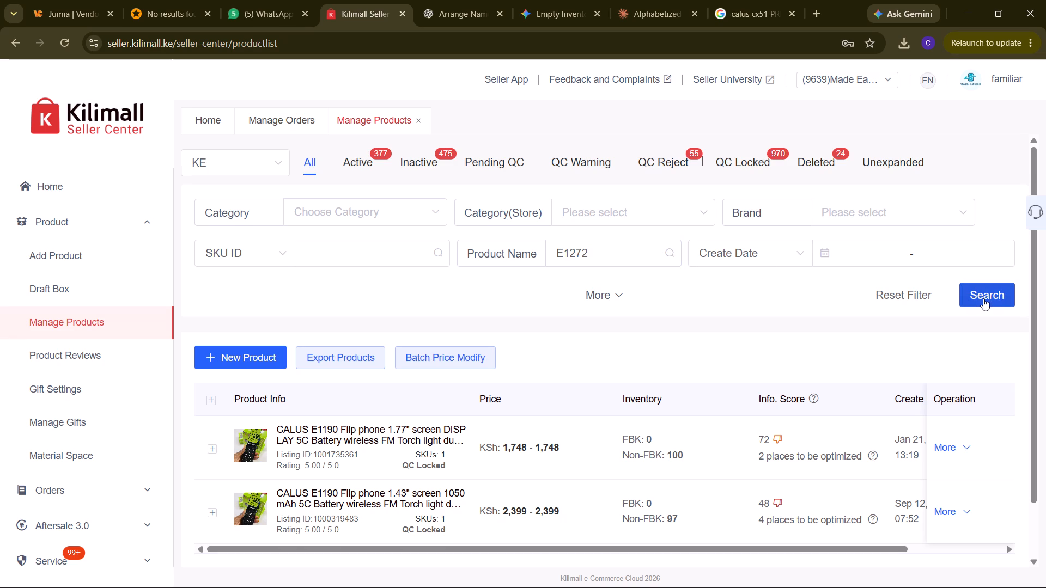
{"action": "scroll", "coordinate": [624, 319], "scroll_direction": "down", "scroll_amount": 1}
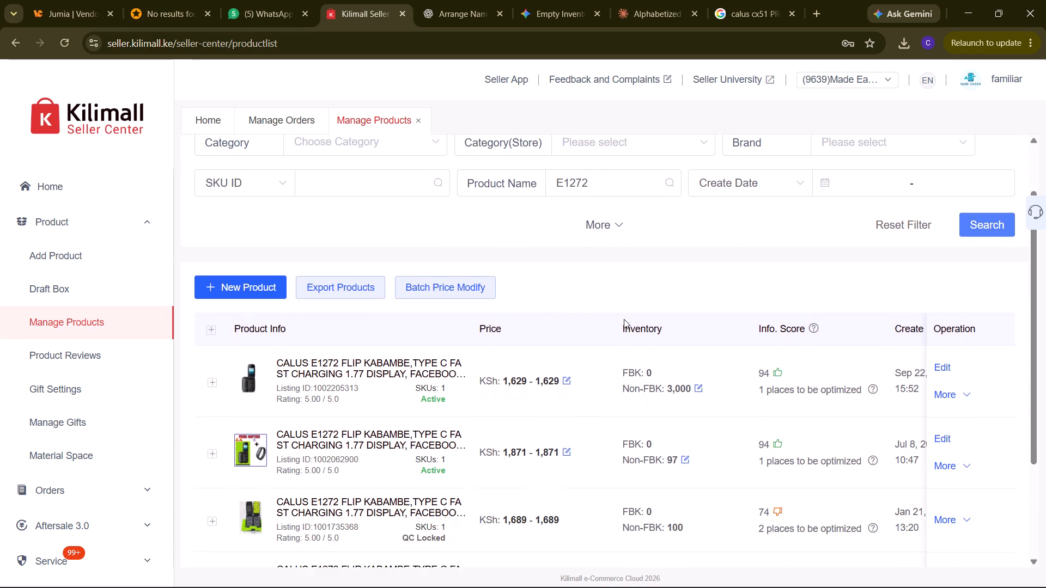
{"action": "scroll", "coordinate": [624, 319], "scroll_direction": "down", "scroll_amount": 3}
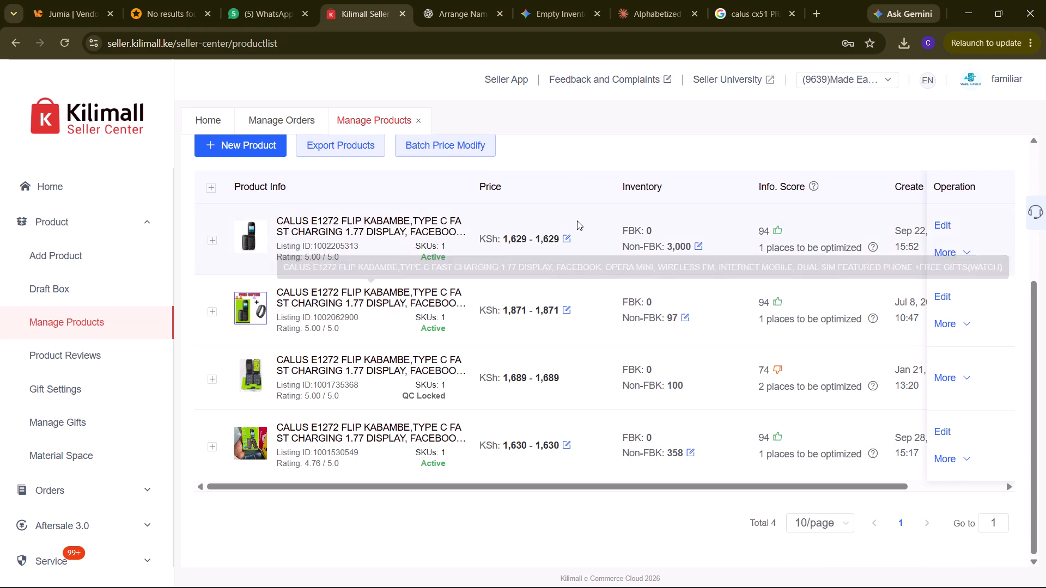
{"action": "scroll", "coordinate": [577, 220], "scroll_direction": "up", "scroll_amount": 2}
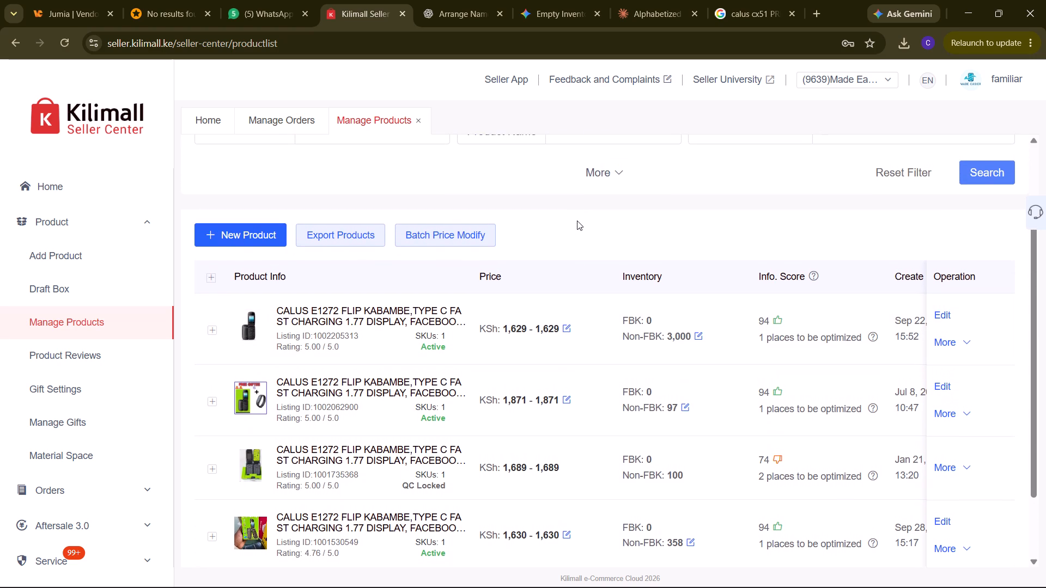
{"action": "scroll", "coordinate": [544, 188], "scroll_direction": "right", "scroll_amount": 1}
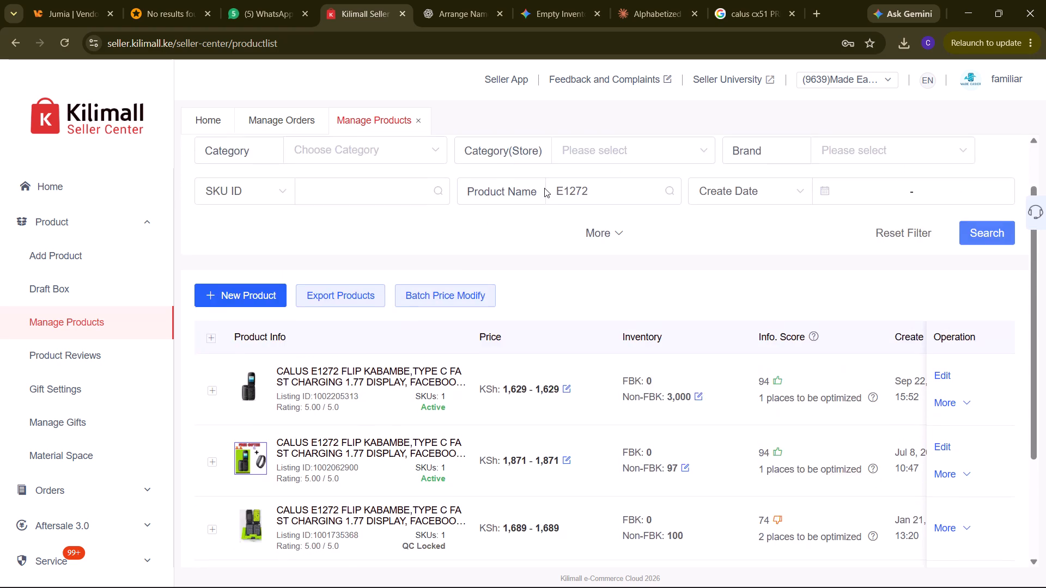
{"action": "scroll", "coordinate": [544, 188], "scroll_direction": "right", "scroll_amount": 1}
{"action": "scroll", "coordinate": [544, 188], "scroll_direction": "up", "scroll_amount": 1}
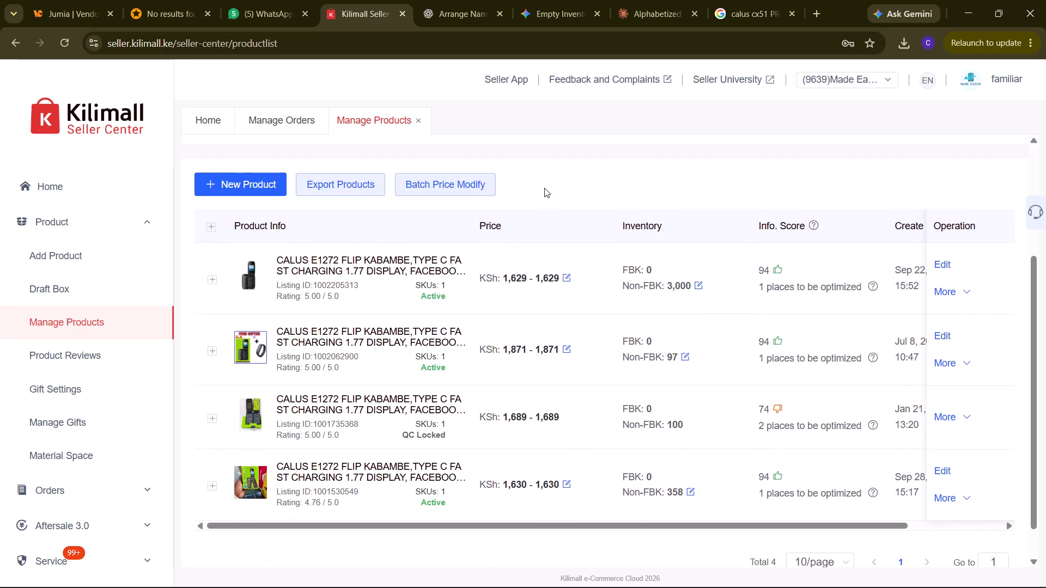
{"action": "scroll", "coordinate": [544, 188], "scroll_direction": "up", "scroll_amount": 1}
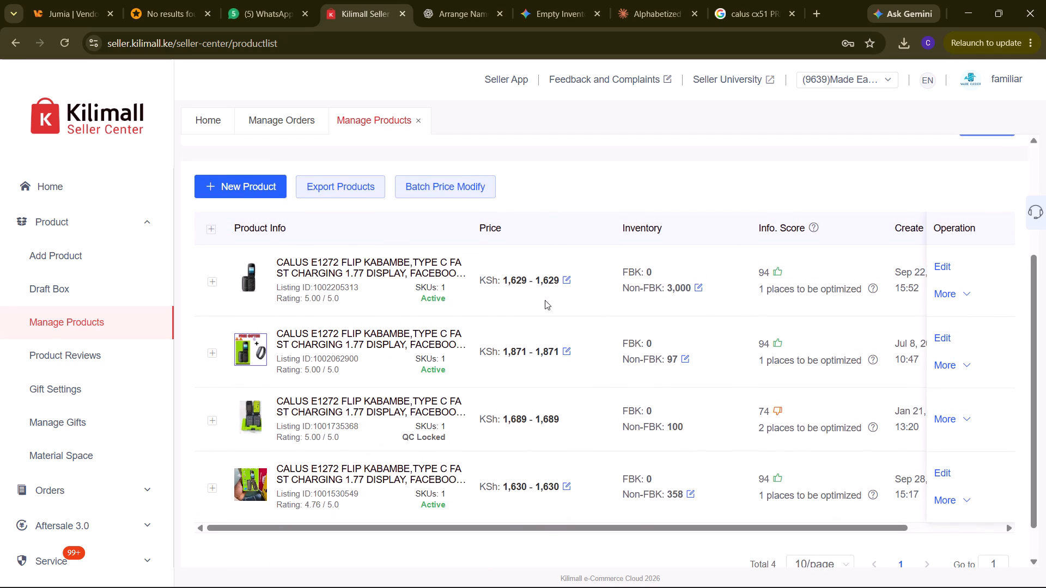
{"action": "scroll", "coordinate": [556, 321], "scroll_direction": "up", "scroll_amount": 4}
Change the Kilimall product name filter back to E1190 and look over the product list.
{"action": "left_click", "coordinate": [605, 250]}
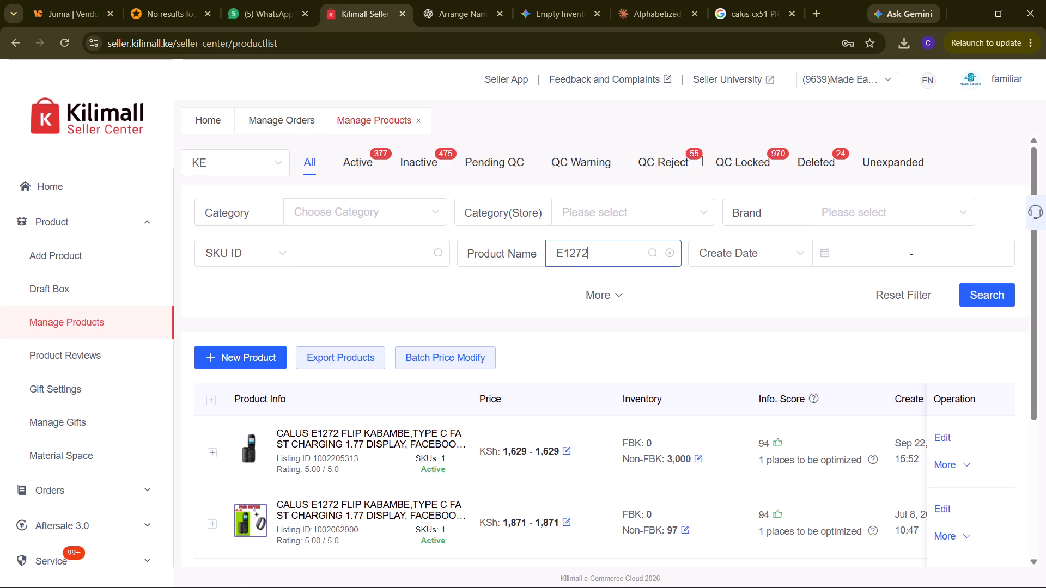
{"action": "key", "text": "BackSpace"}
{"action": "key", "text": "BackSpace"}
{"action": "key", "text": "BackSpace"}
{"action": "type", "text": "171"}
{"action": "key", "text": "BackSpace"}
{"action": "key", "text": "BackSpace"}
{"action": "type", "text": "90"}
{"action": "scroll", "coordinate": [605, 250], "scroll_direction": "right", "scroll_amount": 4}
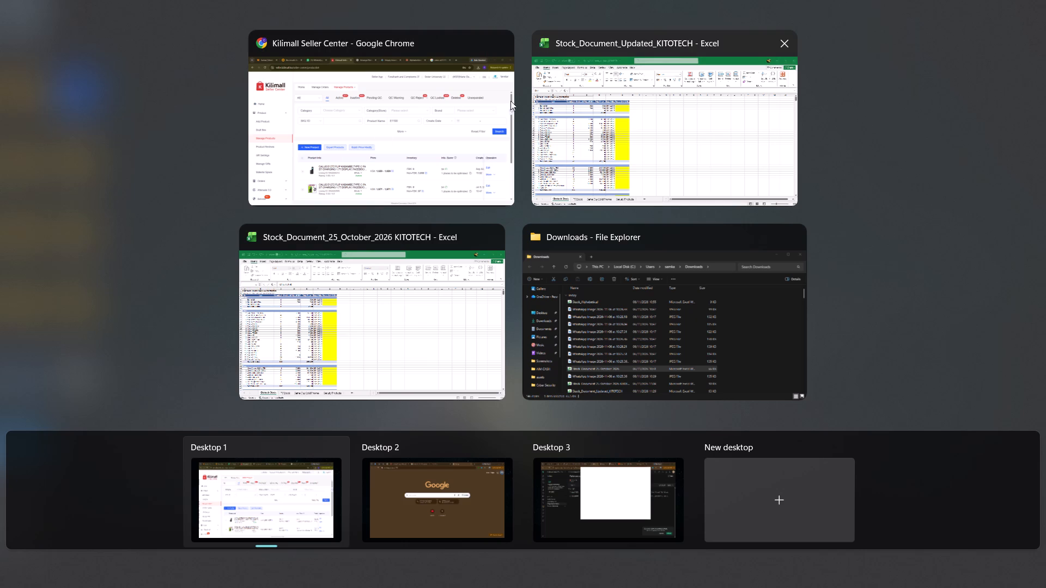
{"action": "left_click", "coordinate": [416, 113]}
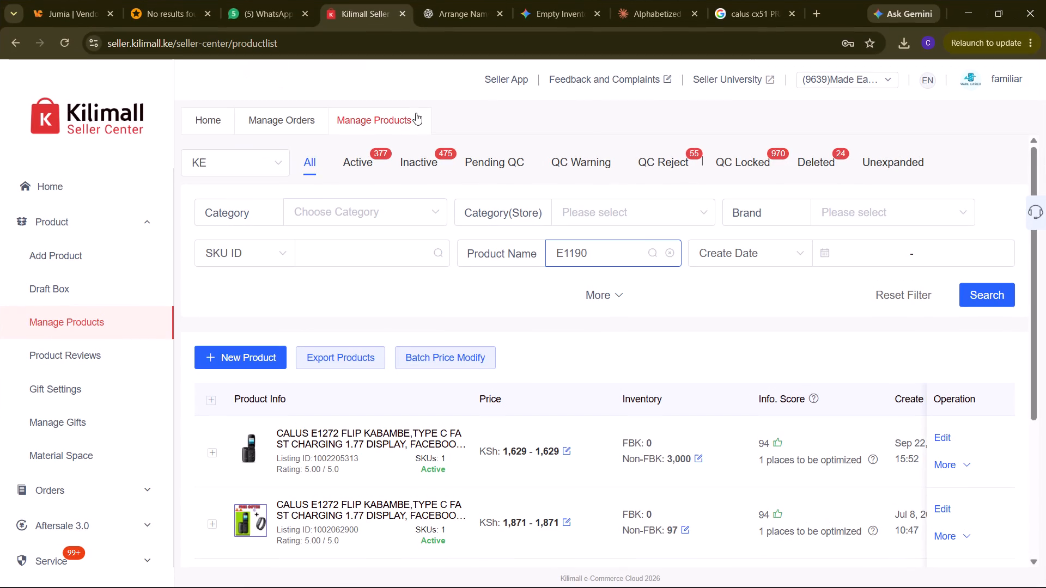
{"action": "scroll", "coordinate": [521, 309], "scroll_direction": "down", "scroll_amount": 2}
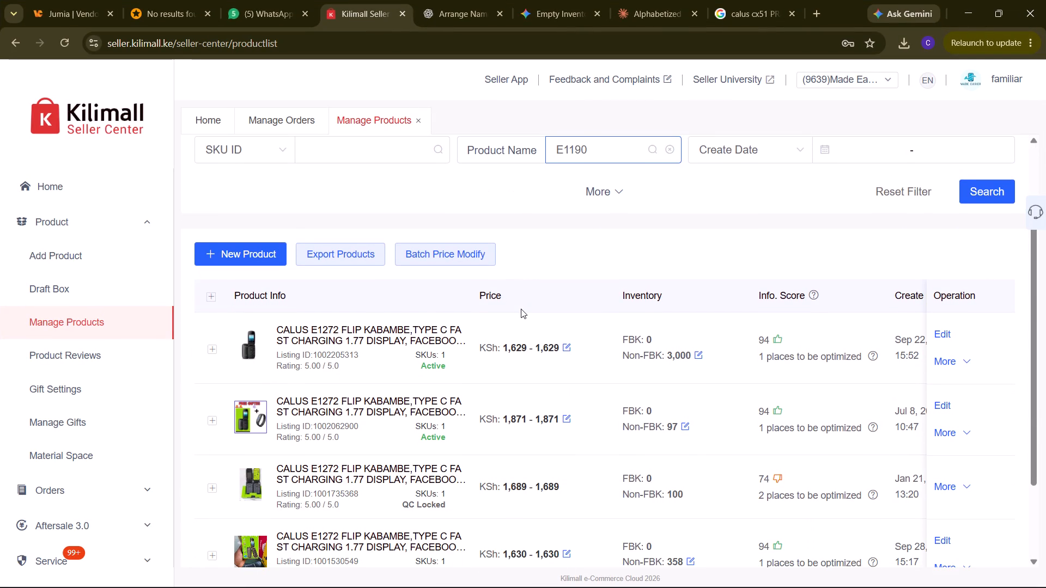
Search Jumia for the suggested phrase infinix note edge 5g and look through the products and prices.
{"action": "left_click", "coordinate": [171, 0]}
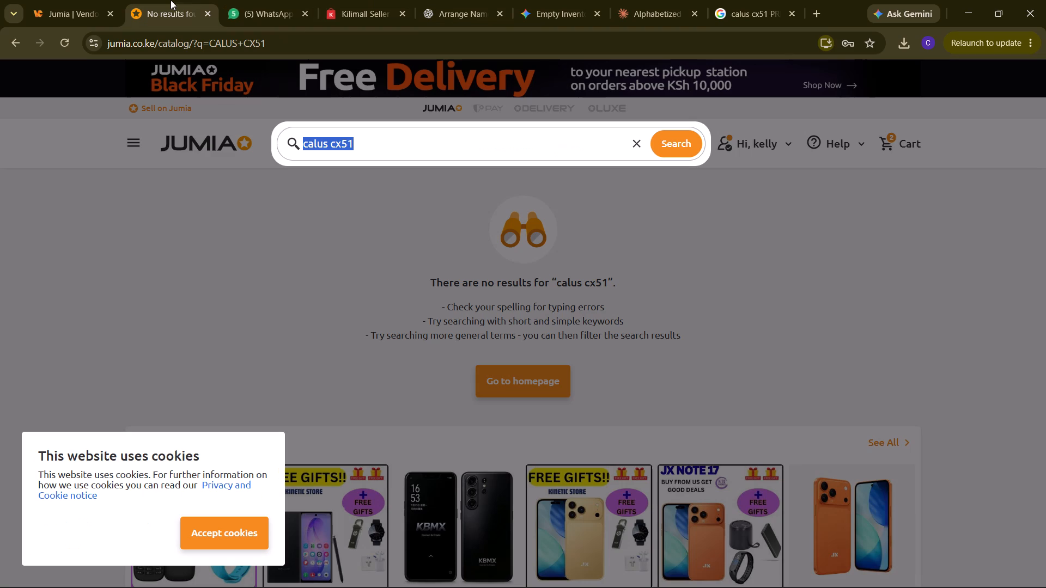
{"action": "key", "text": "BackSpace"}
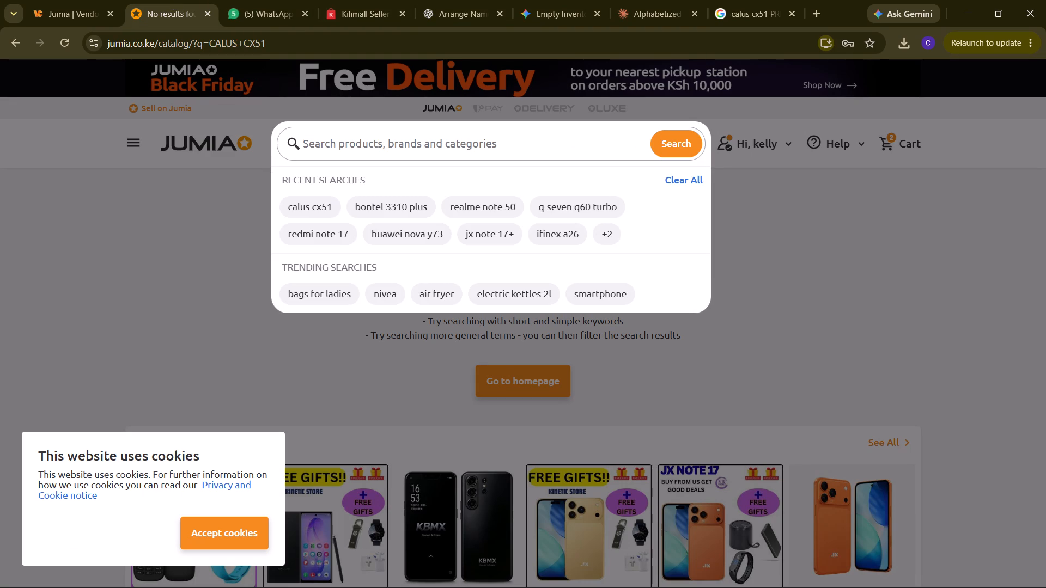
{"action": "type", "text": "INFI"}
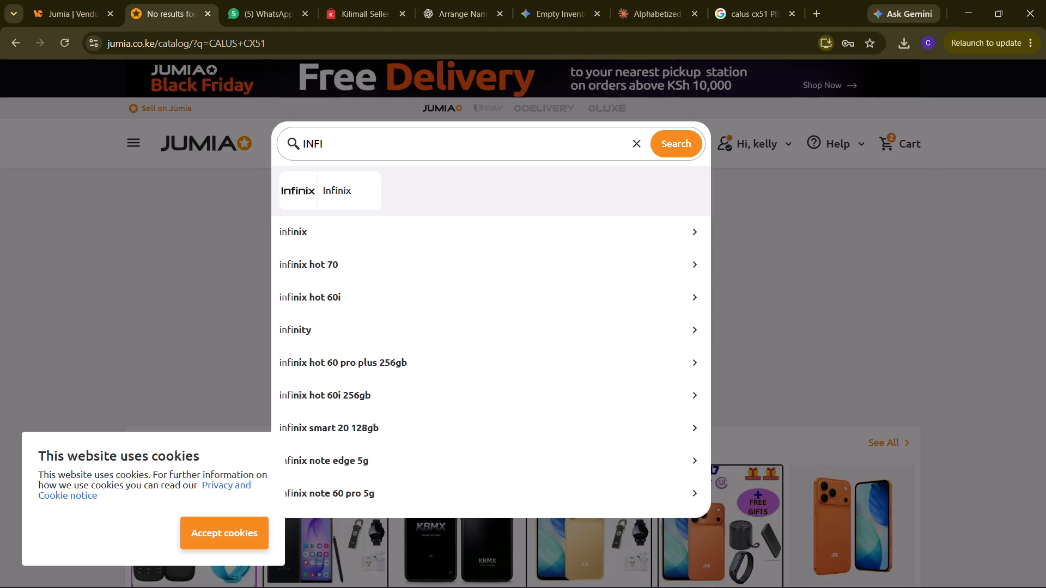
{"action": "left_click", "coordinate": [352, 453]}
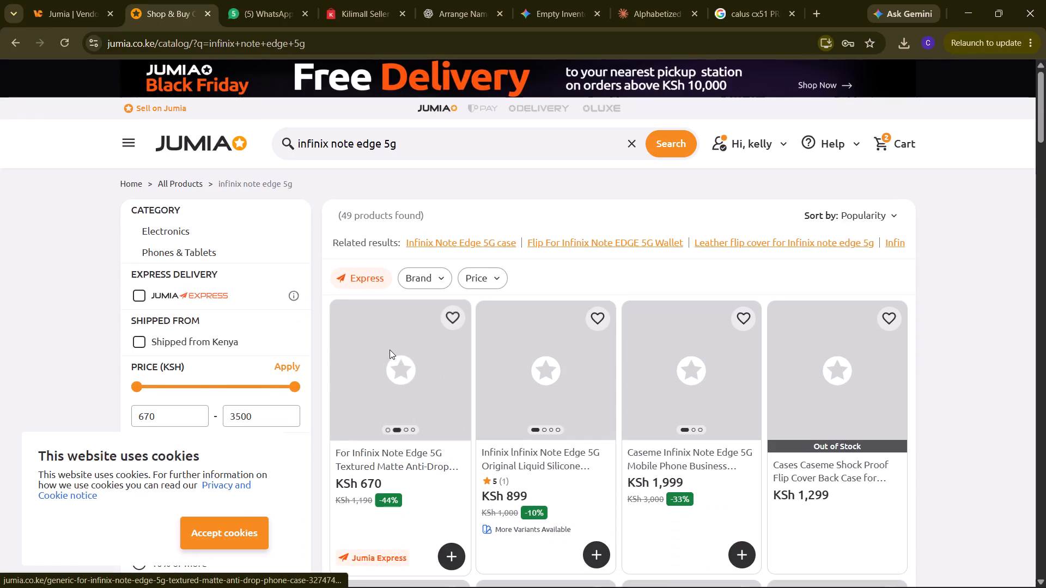
{"action": "scroll", "coordinate": [716, 310], "scroll_direction": "down", "scroll_amount": 7}
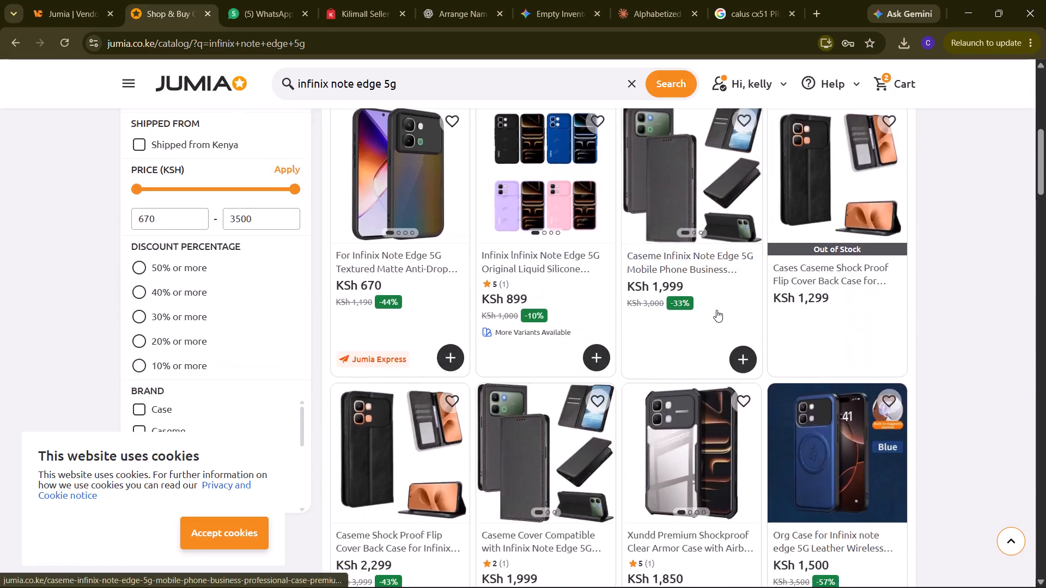
{"action": "scroll", "coordinate": [716, 310], "scroll_direction": "down", "scroll_amount": 9}
{"action": "scroll", "coordinate": [716, 310], "scroll_direction": "up", "scroll_amount": 1}
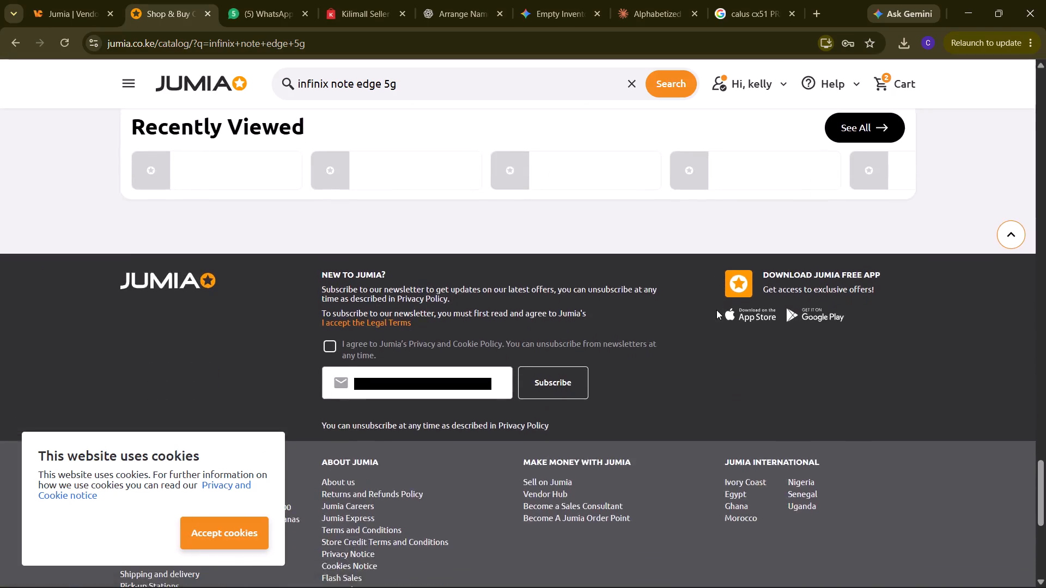
{"action": "scroll", "coordinate": [716, 310], "scroll_direction": "up", "scroll_amount": 18}
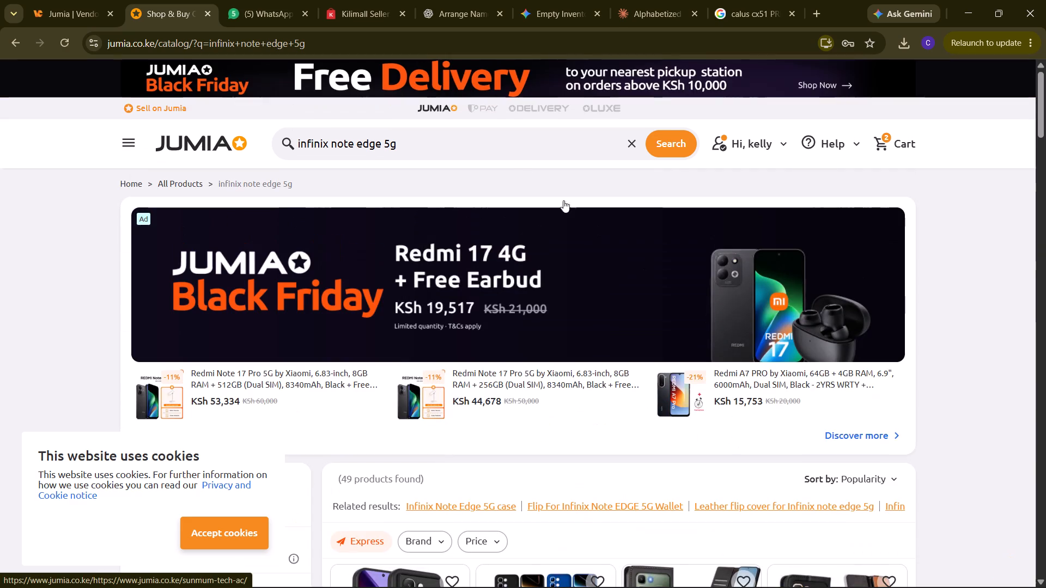
Shorten the Jumia search to infinix note edge and run it.
{"action": "left_click", "coordinate": [471, 148]}
{"action": "key", "text": "BackSpace"}
{"action": "key", "text": "BackSpace"}
{"action": "key", "text": "BackSpace"}
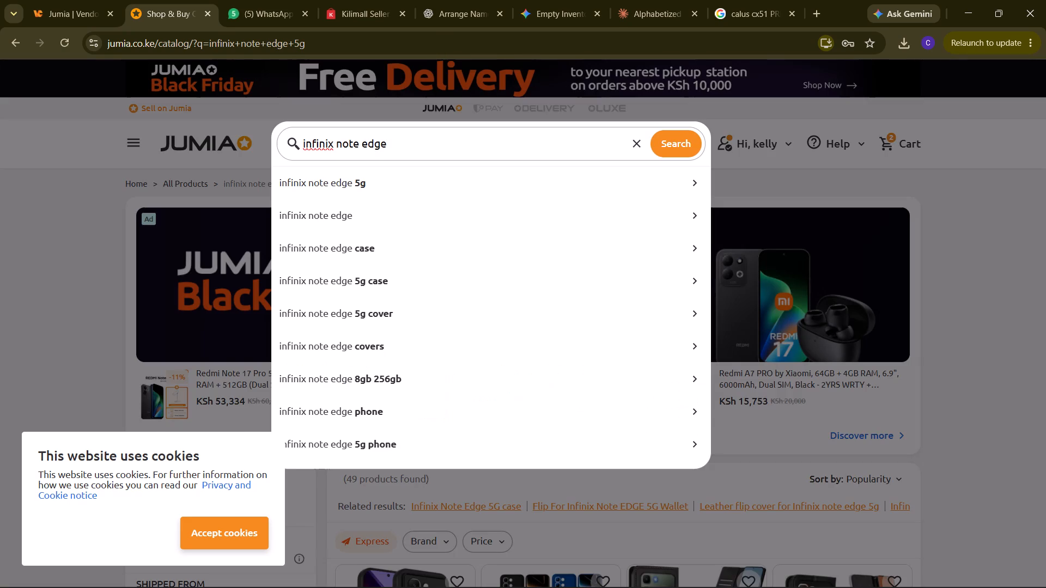
{"action": "key", "text": "Return"}
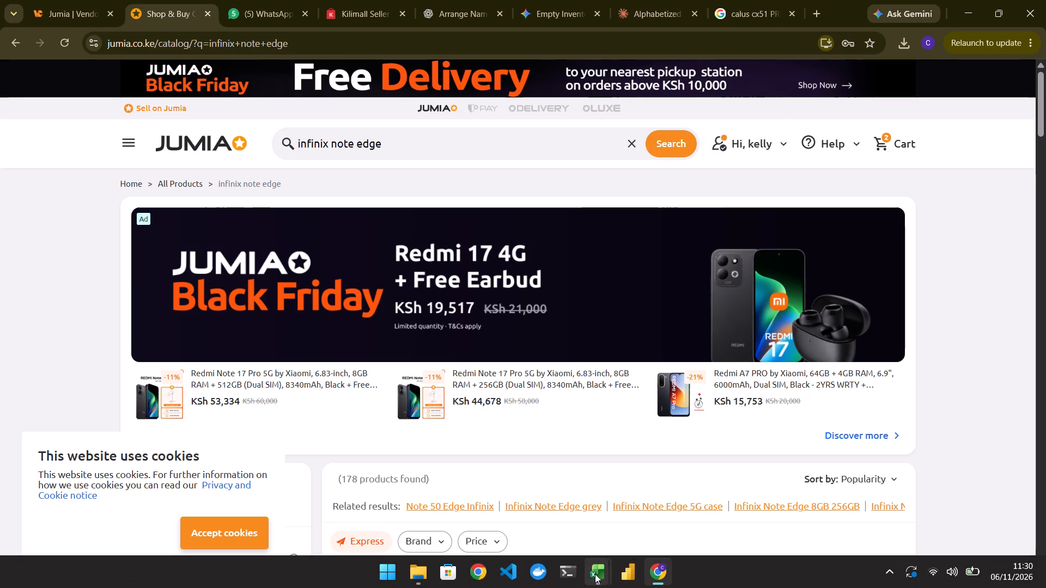
Return to the Stock_Document_Updated_KITOTECH workbook in Excel and enter 7900 as the Calus C17 256/8 unit price.
{"action": "left_click", "coordinate": [595, 574]}
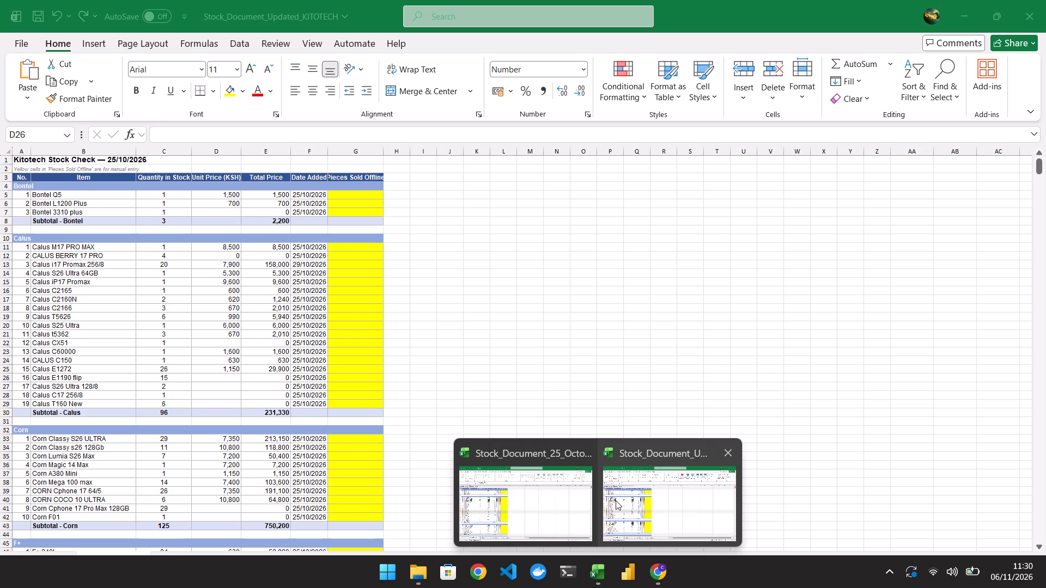
{"action": "left_click", "coordinate": [627, 494]}
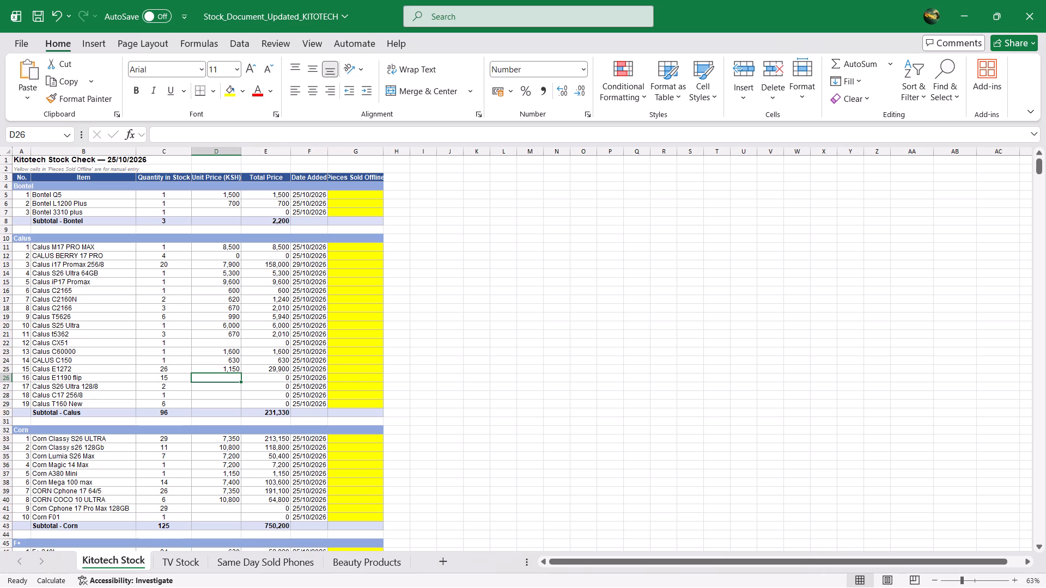
{"action": "double_click", "coordinate": [225, 380]}
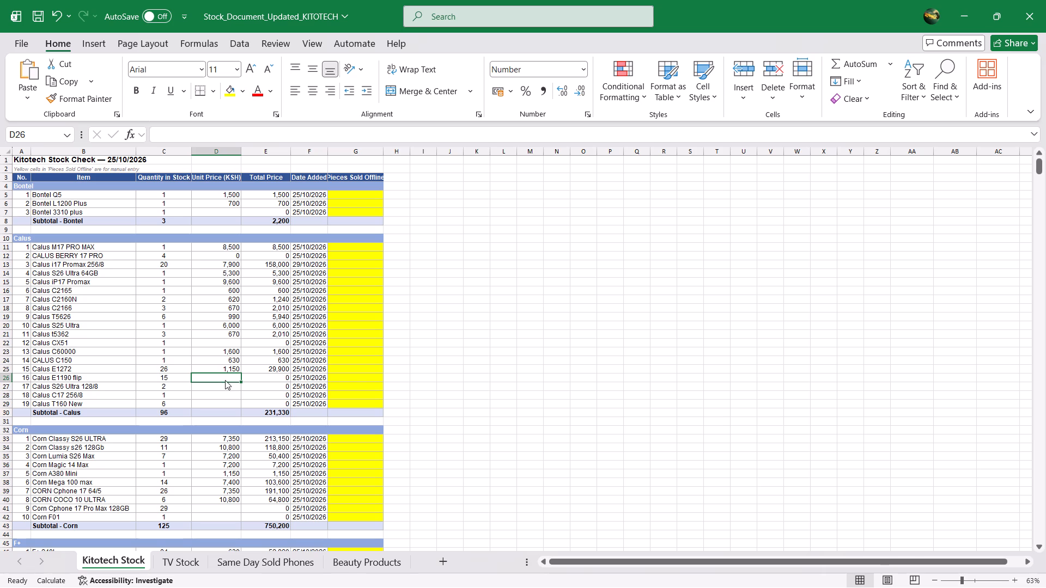
{"action": "left_click", "coordinate": [225, 380]}
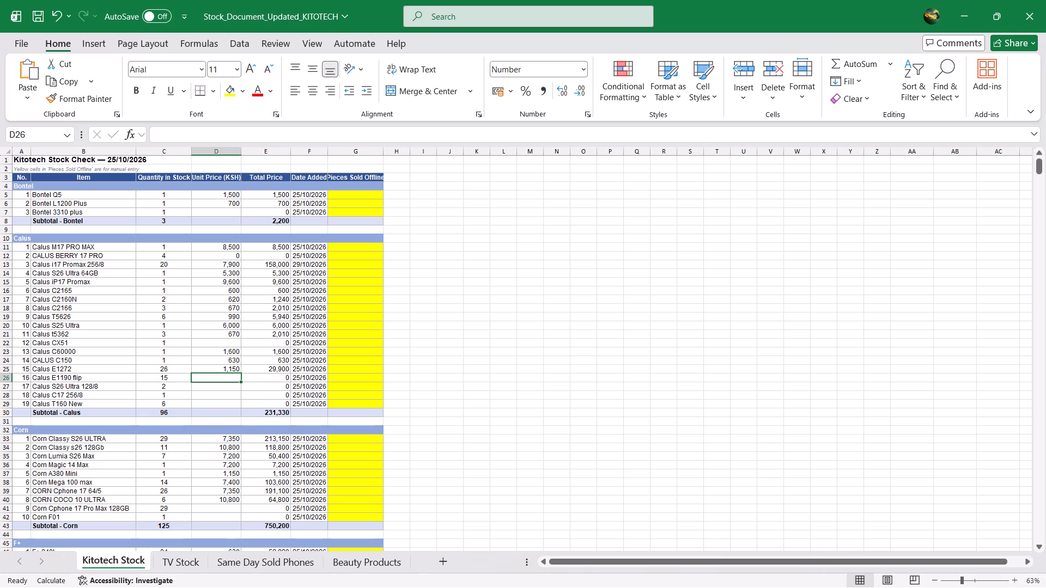
{"action": "left_click", "coordinate": [222, 389]}
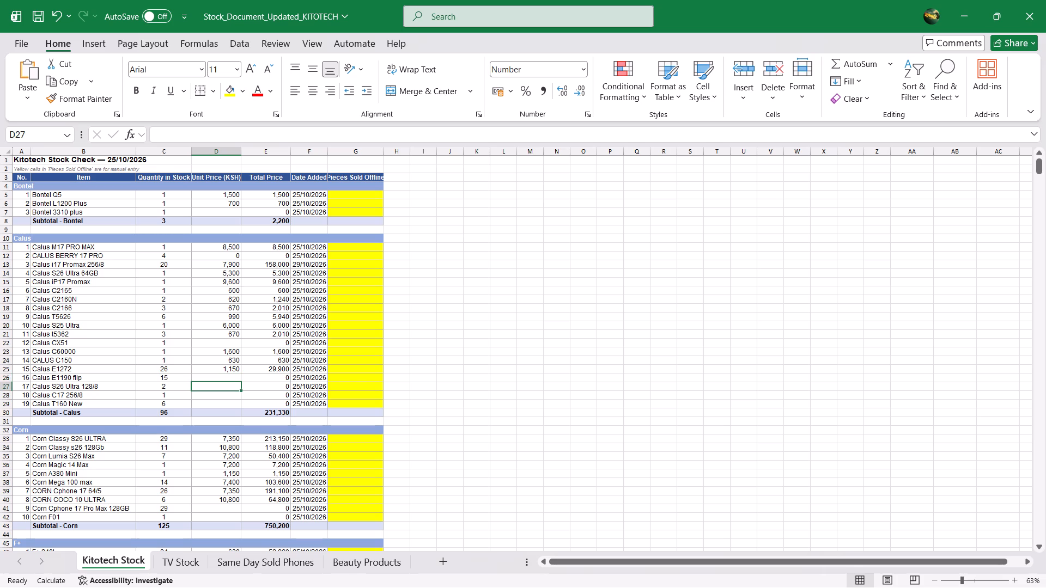
{"action": "left_click", "coordinate": [222, 396]}
{"action": "left_click", "coordinate": [222, 396]}
{"action": "type", "text": "7900"}
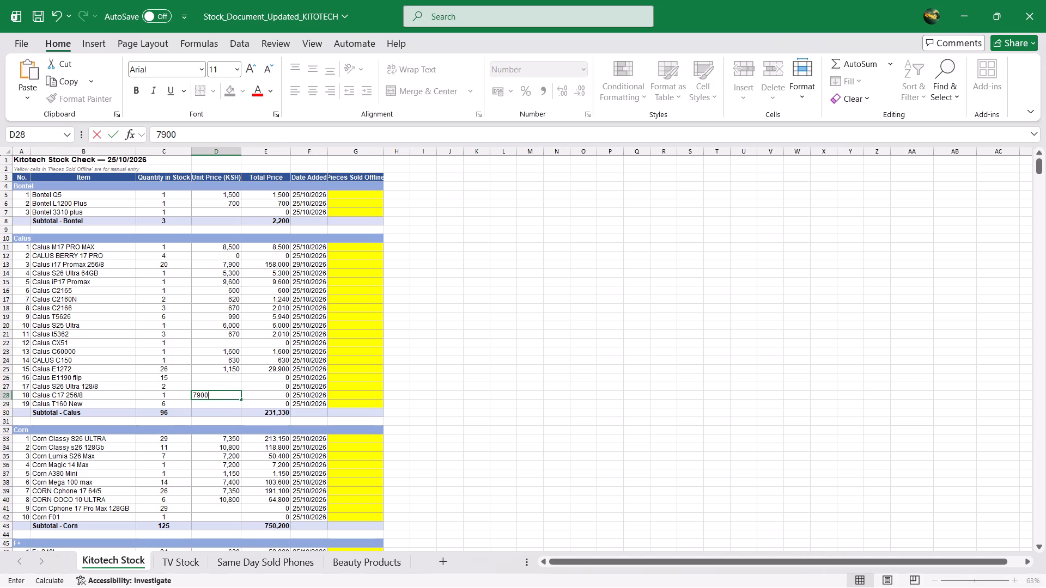
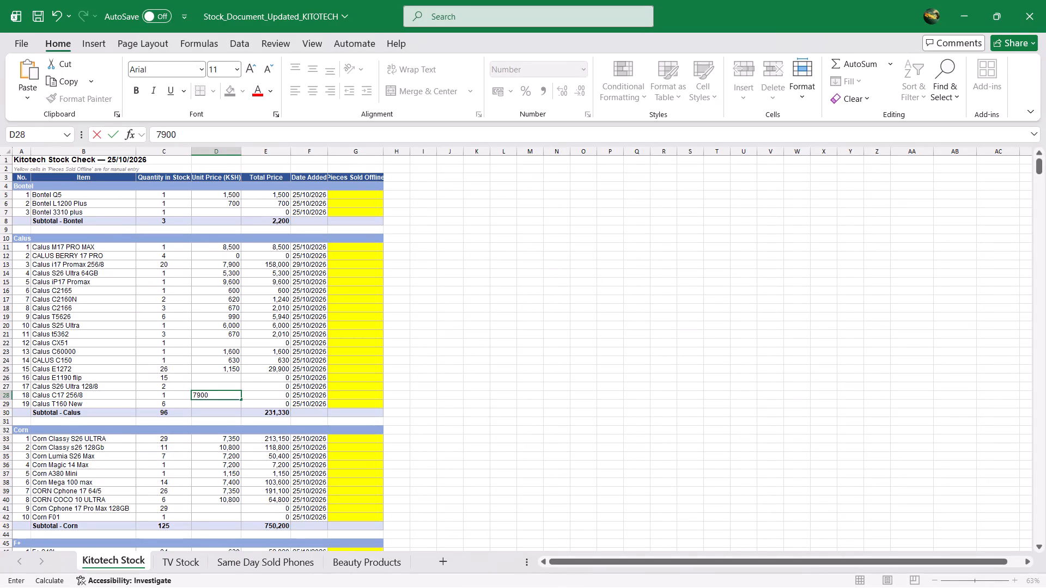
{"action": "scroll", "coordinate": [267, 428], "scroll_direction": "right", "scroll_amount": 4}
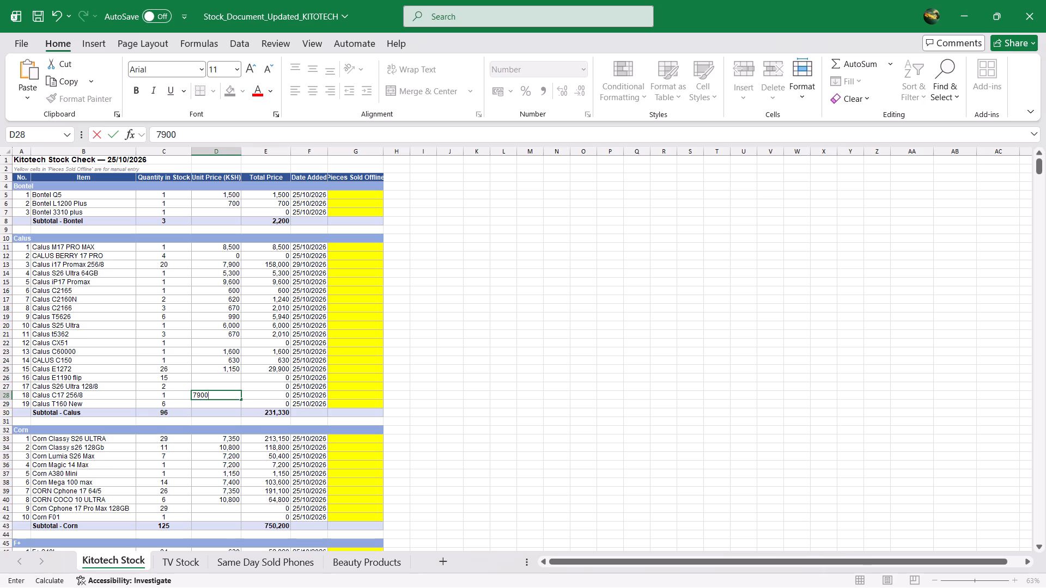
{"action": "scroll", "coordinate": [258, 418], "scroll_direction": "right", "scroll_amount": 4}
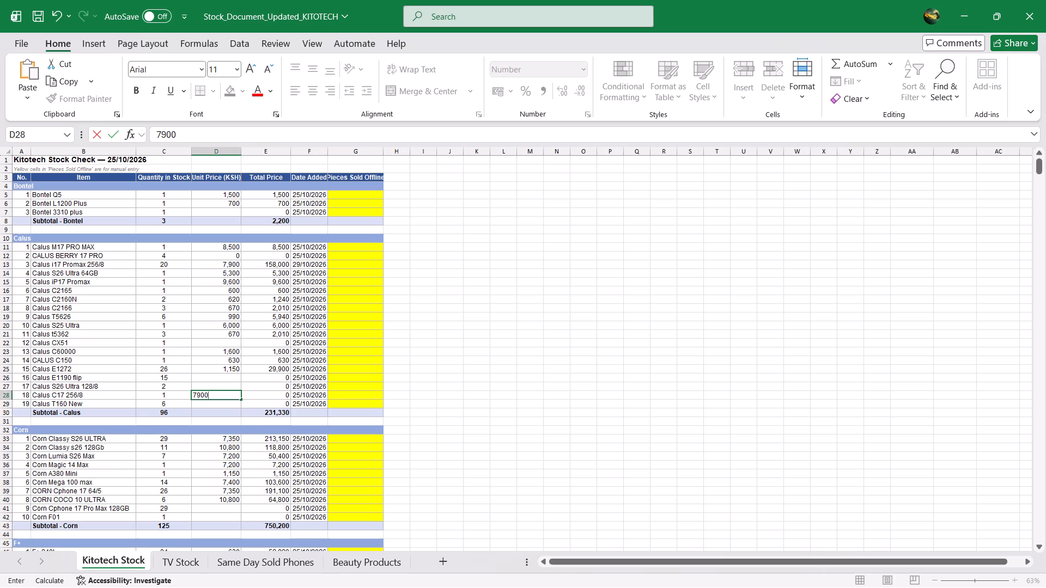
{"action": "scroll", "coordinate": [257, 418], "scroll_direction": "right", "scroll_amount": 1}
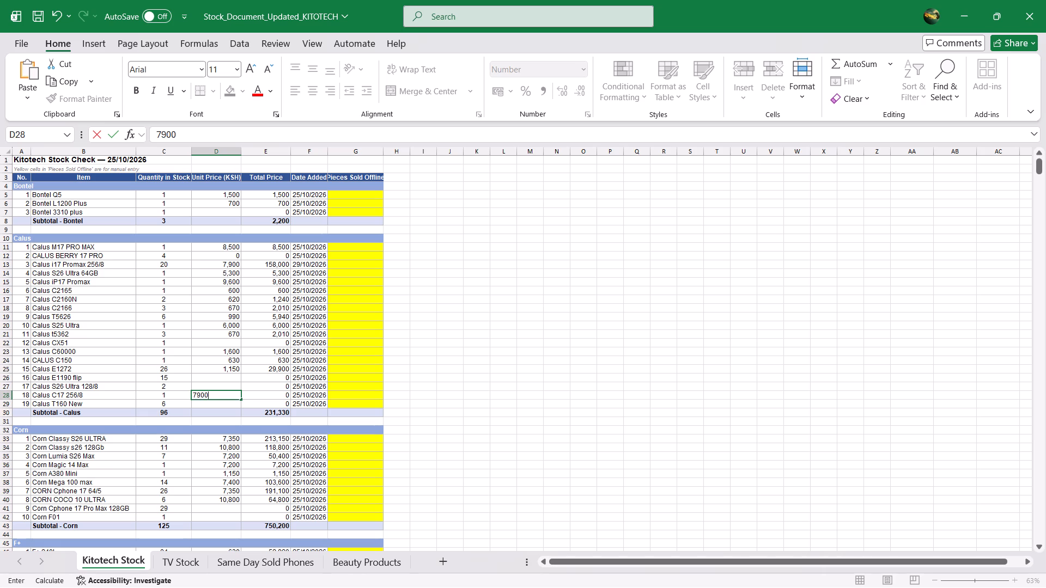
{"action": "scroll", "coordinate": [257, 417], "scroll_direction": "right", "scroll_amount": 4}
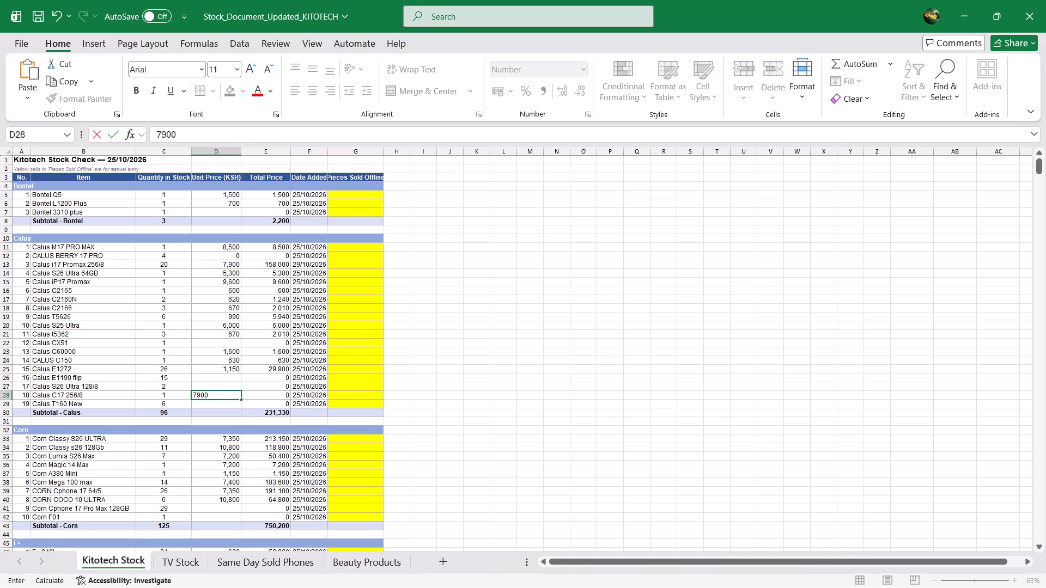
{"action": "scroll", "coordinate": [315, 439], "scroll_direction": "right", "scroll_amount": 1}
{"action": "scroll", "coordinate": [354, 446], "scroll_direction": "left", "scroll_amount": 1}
Set the unit price of CALUS BERRY 17 PRO in the Calus section to 1700.
{"action": "left_click", "coordinate": [236, 379]}
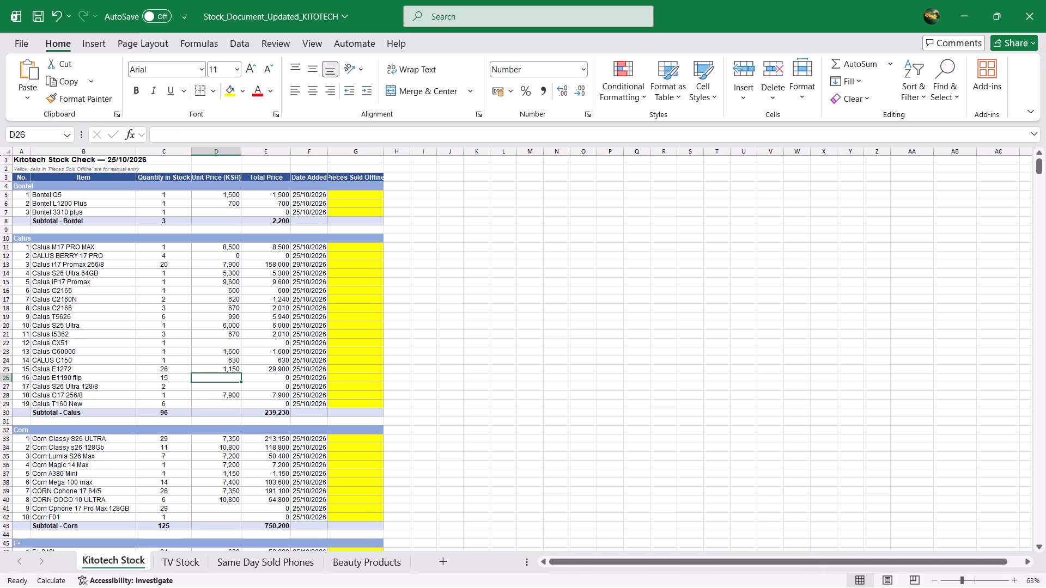
{"action": "double_click", "coordinate": [236, 379]}
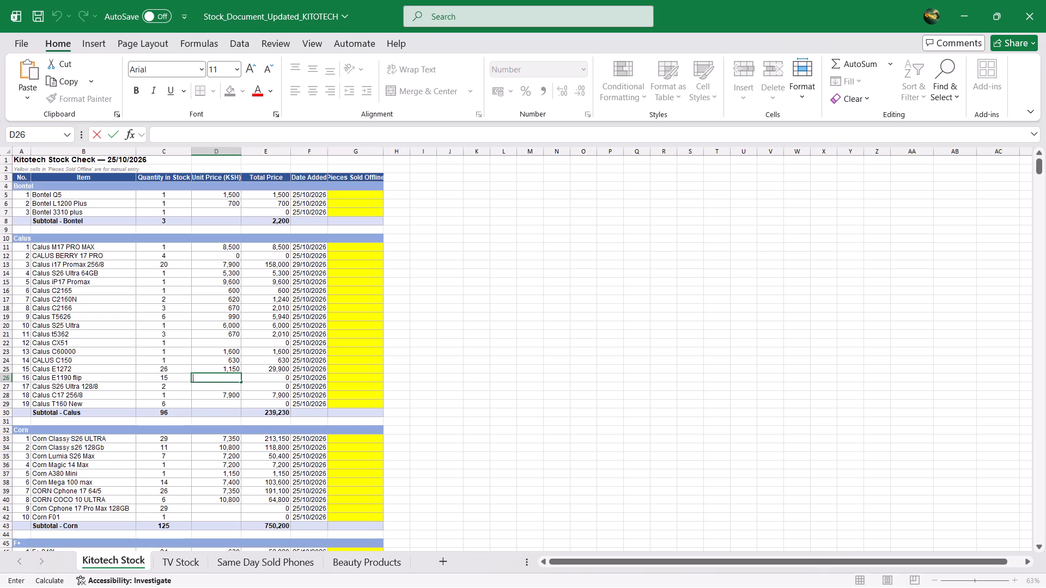
{"action": "left_click", "coordinate": [234, 258]}
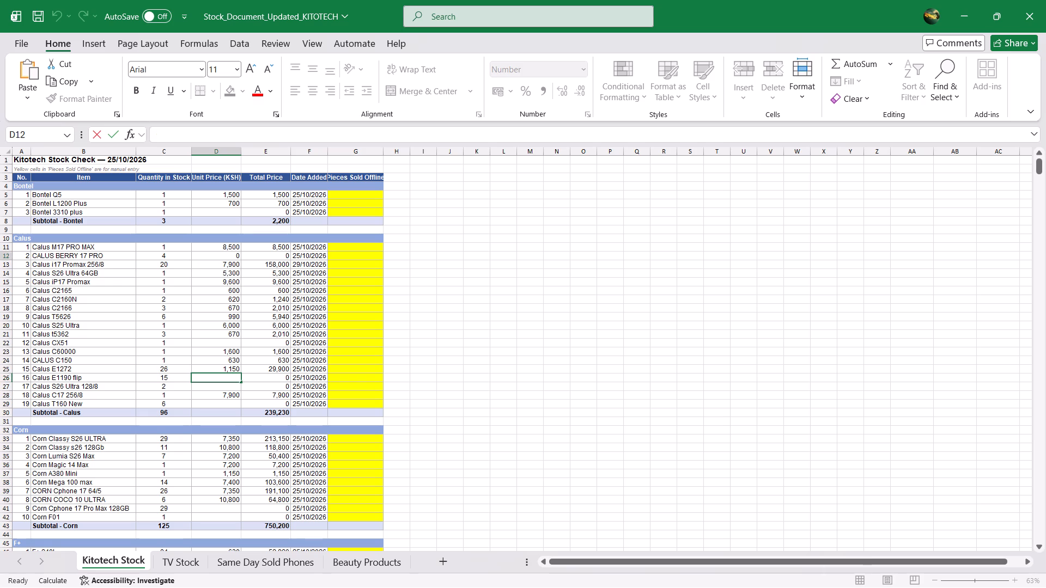
{"action": "double_click", "coordinate": [234, 258]}
{"action": "key", "text": "1"}
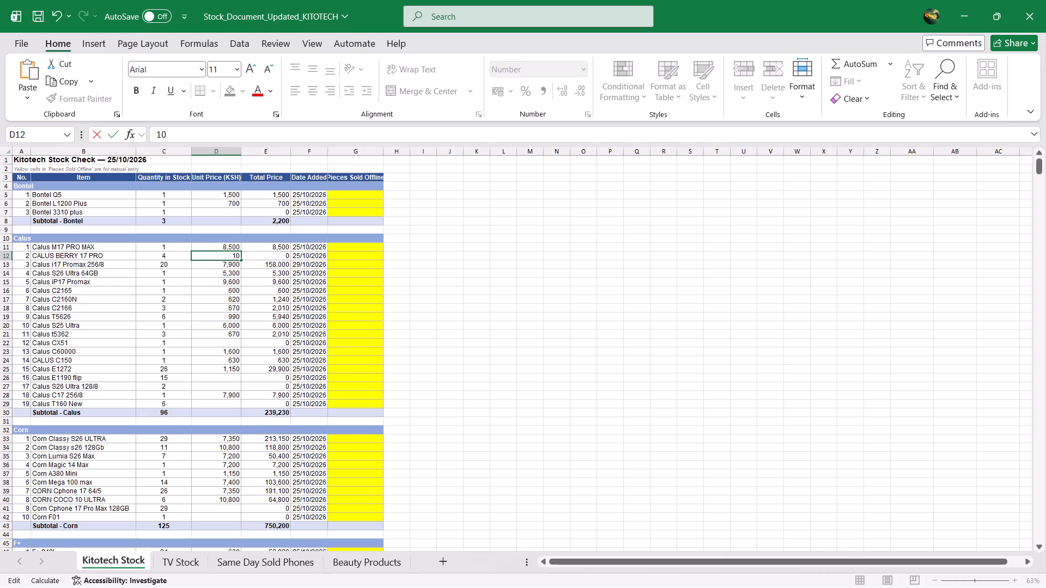
{"action": "type", "text": "70"}
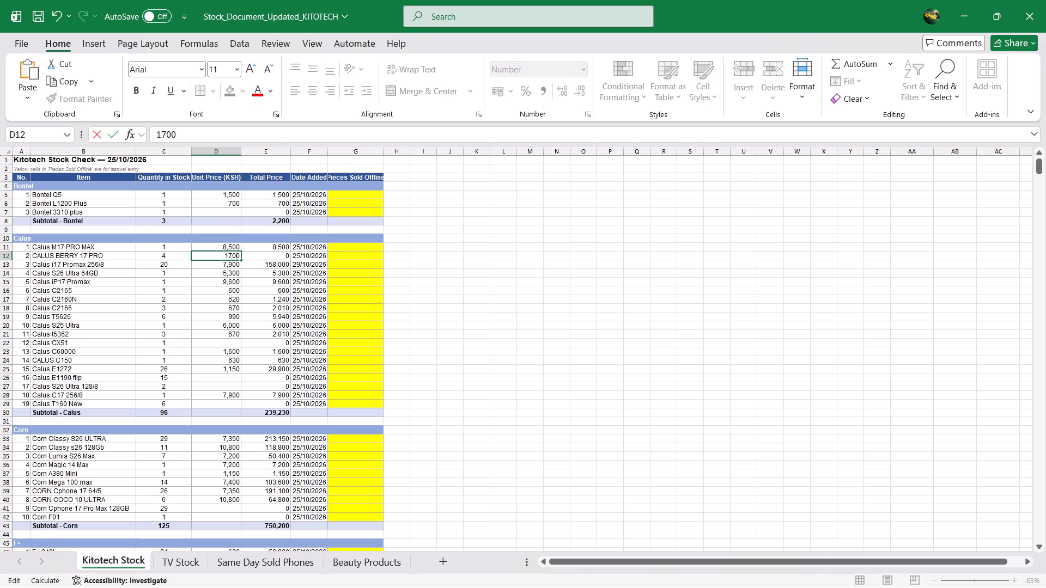
Enter 1150 as the unit price of Calus E1190 flip.
{"action": "left_click", "coordinate": [232, 378]}
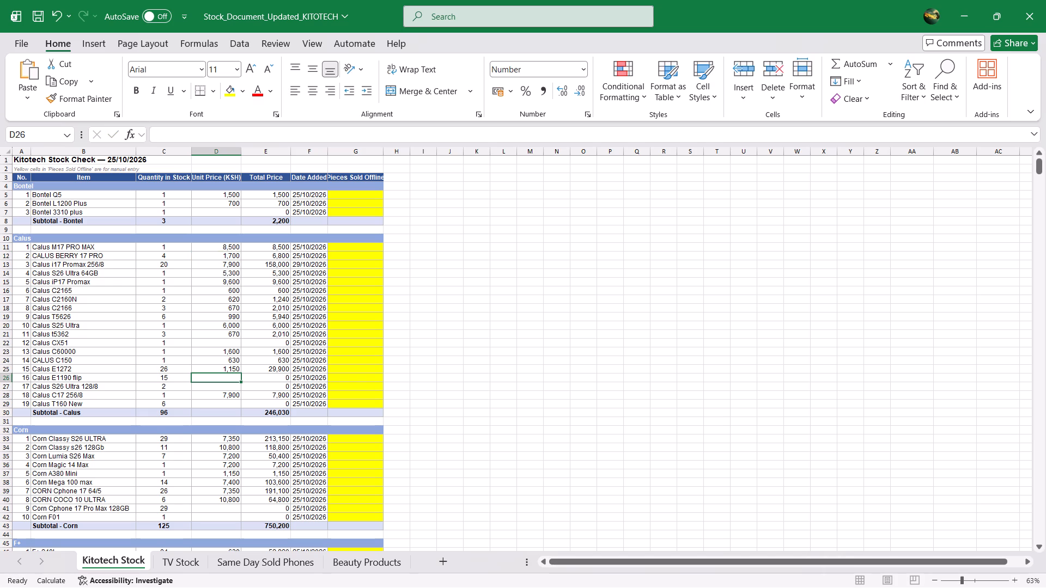
{"action": "left_click", "coordinate": [232, 378]}
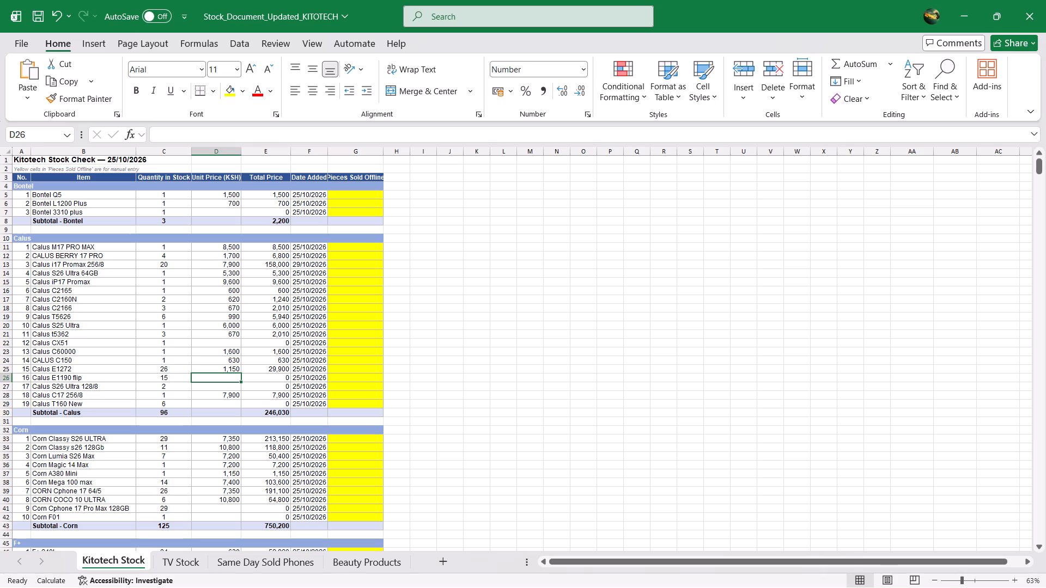
{"action": "left_click", "coordinate": [232, 378]}
{"action": "type", "text": "11"}
{"action": "type", "text": "59"}
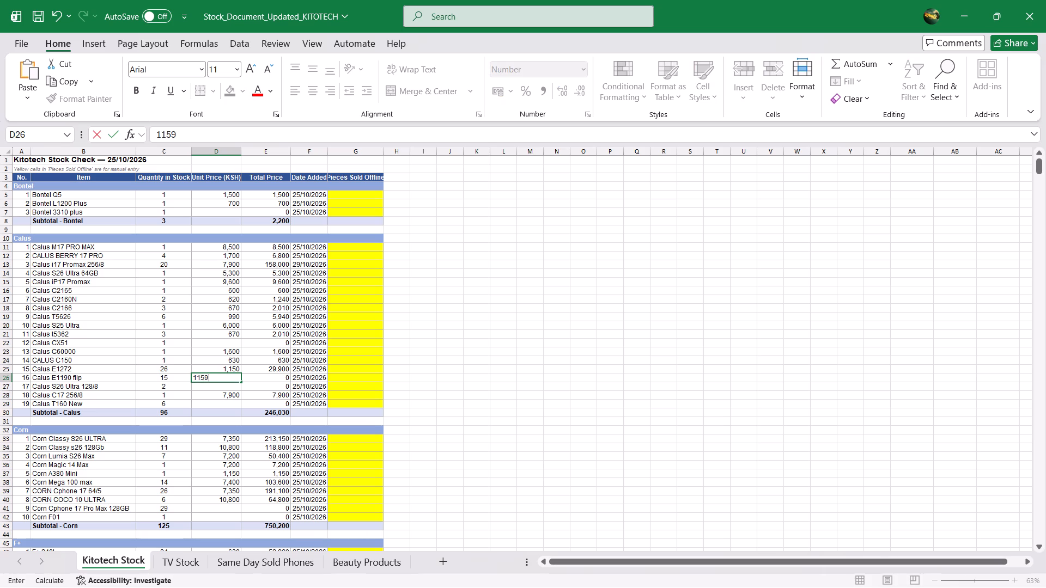
{"action": "key", "text": "BackSpace"}
{"action": "key", "text": "0"}
{"action": "key", "text": "BackSpace"}
{"action": "key", "text": "BackSpace"}
{"action": "key", "text": "BackSpace"}
{"action": "type", "text": "200"}
{"action": "key", "text": "BackSpace"}
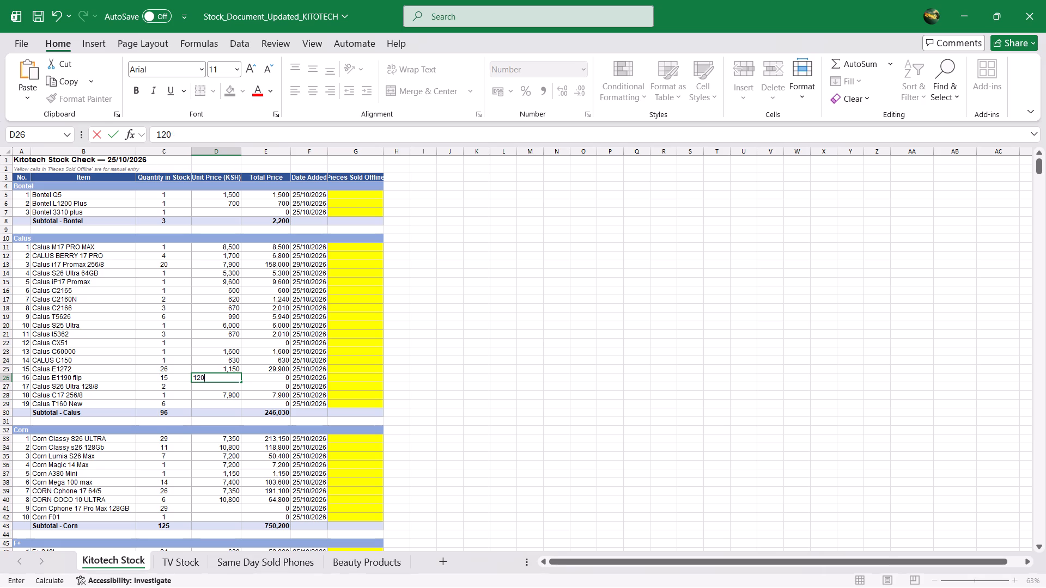
{"action": "key", "text": "BackSpace"}
{"action": "key", "text": "BackSpace"}
{"action": "type", "text": "16"}
{"action": "key", "text": "BackSpace"}
{"action": "type", "text": "50"}
Enter 790 as the unit price of Calus CX51.
{"action": "left_click", "coordinate": [234, 344]}
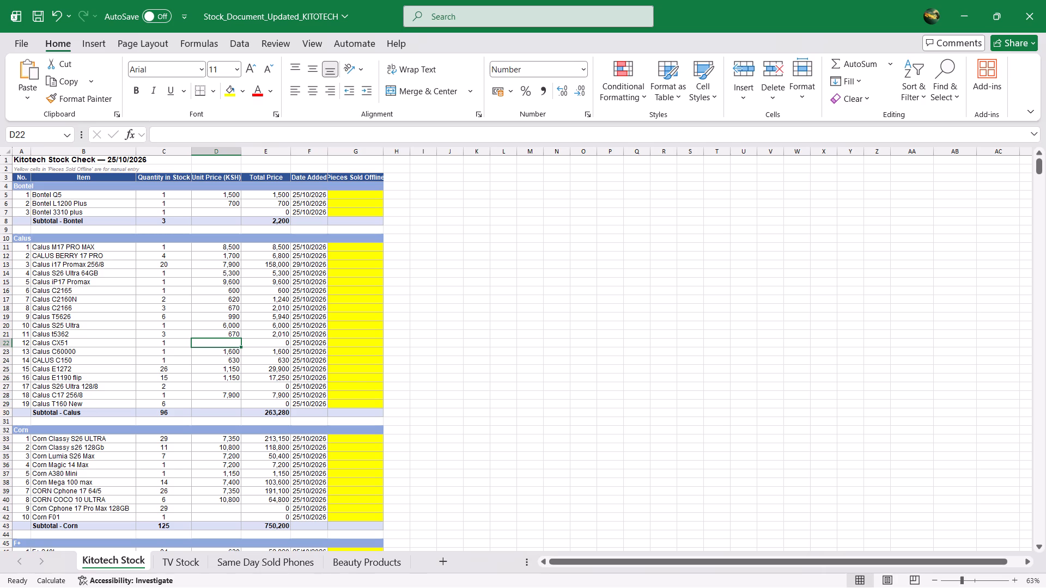
{"action": "double_click", "coordinate": [234, 344]}
{"action": "type", "text": "790"}
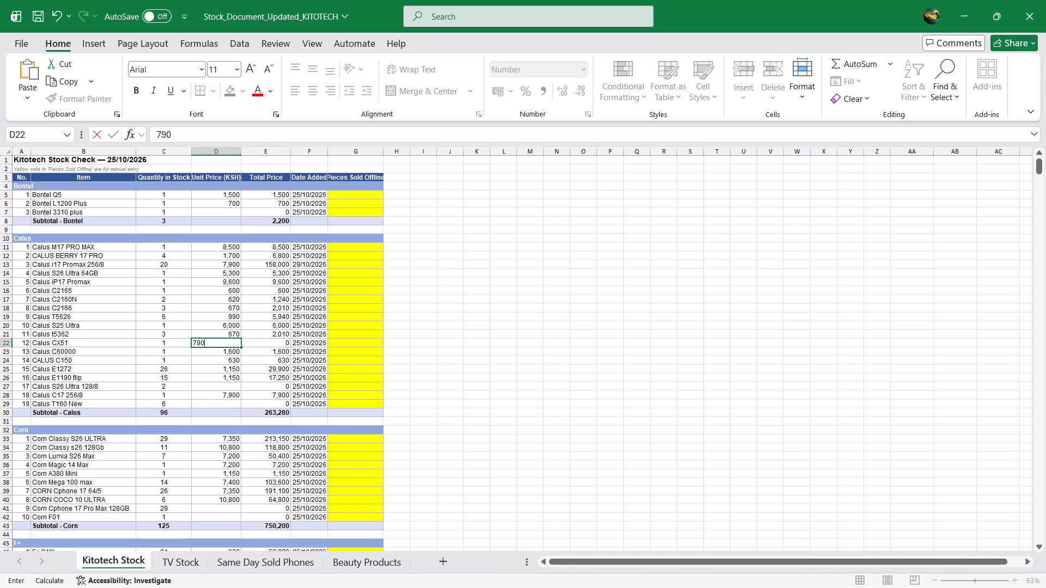
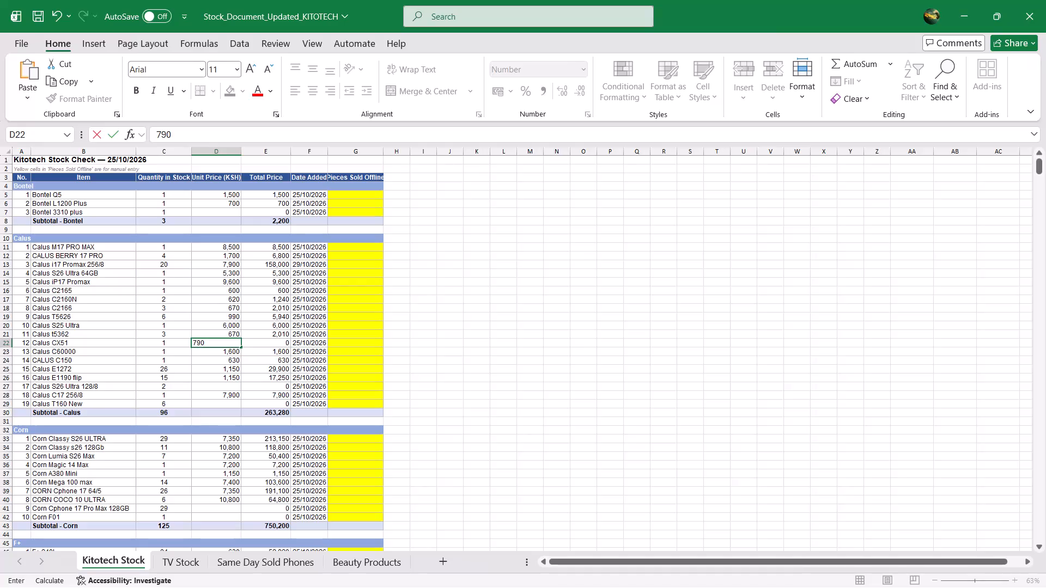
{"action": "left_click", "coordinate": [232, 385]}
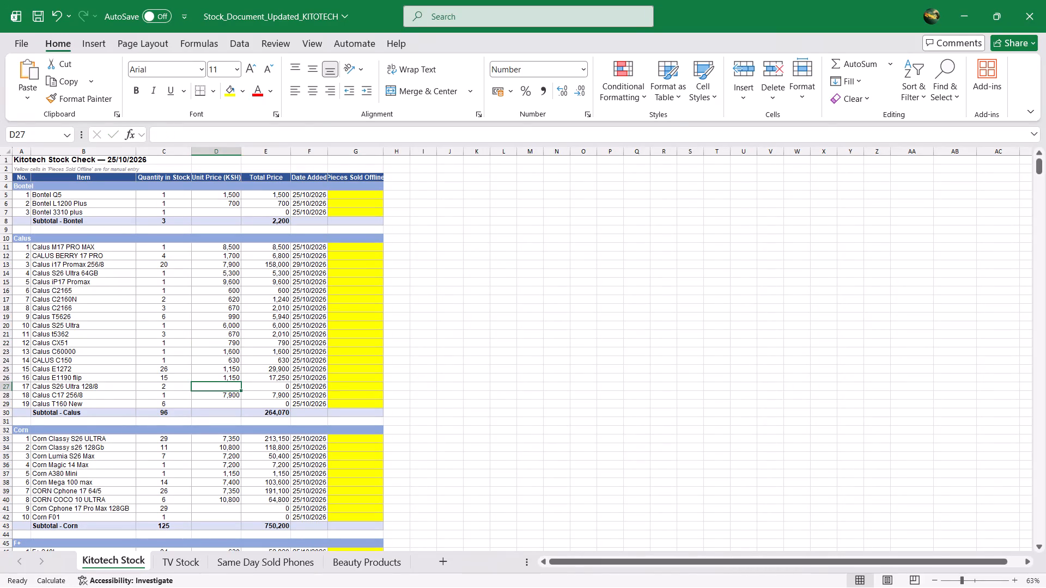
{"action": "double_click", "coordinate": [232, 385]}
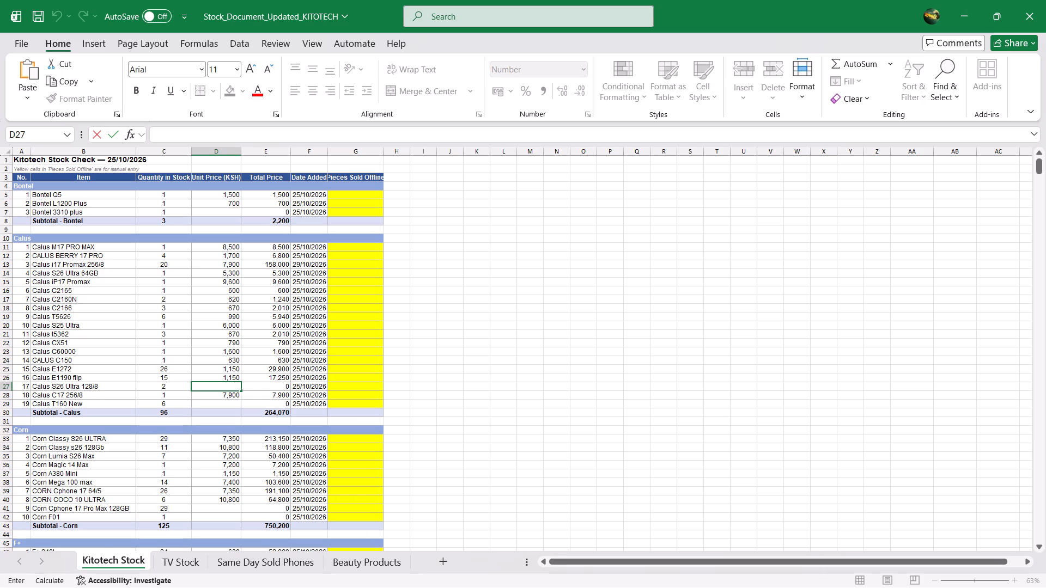
Enter 720 as the unit price of Calus T160 New.
{"action": "left_click", "coordinate": [227, 405]}
{"action": "double_click", "coordinate": [227, 405]}
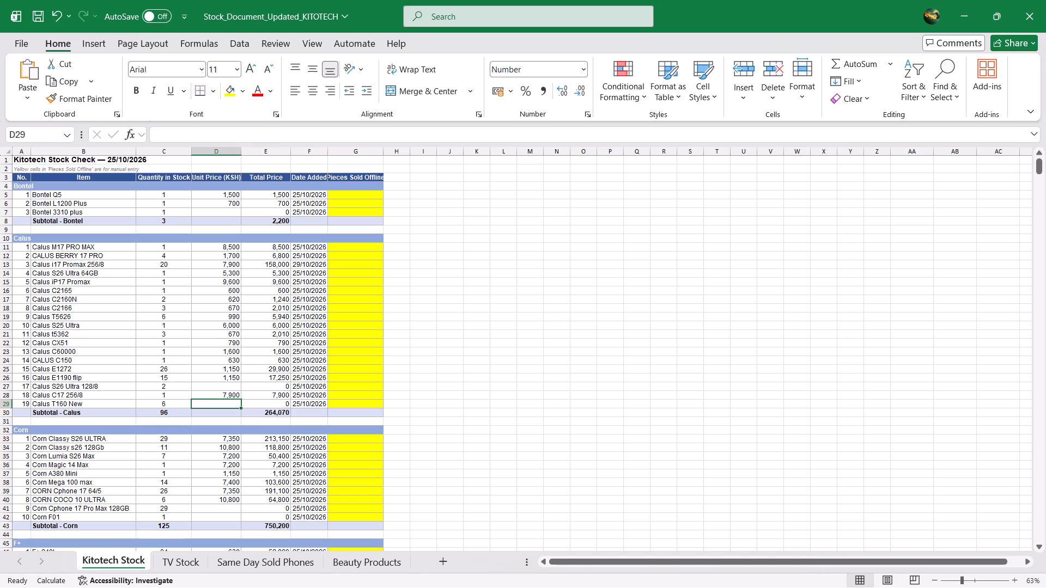
{"action": "type", "text": "720"}
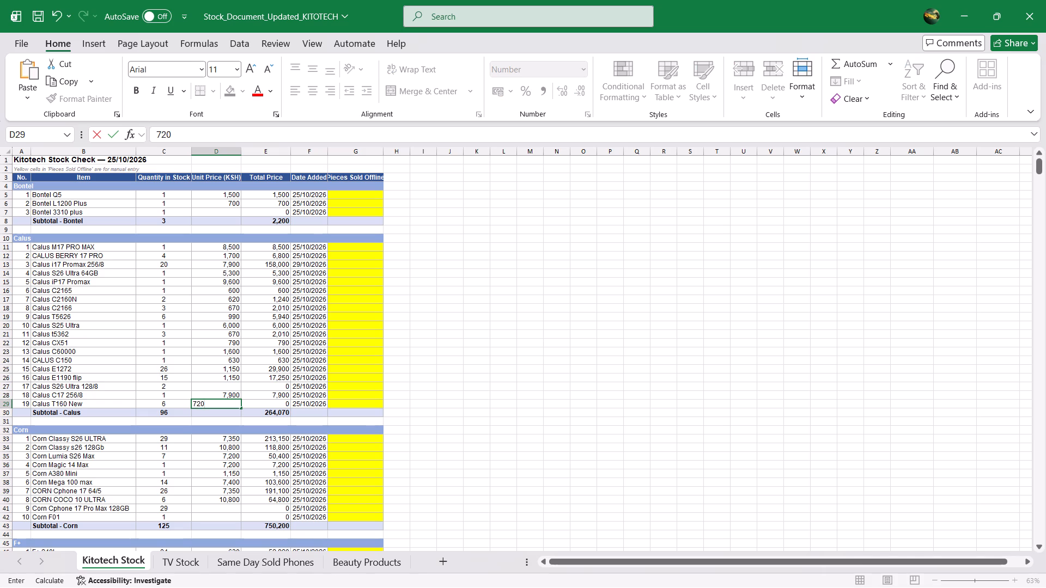
{"action": "left_click", "coordinate": [232, 382]}
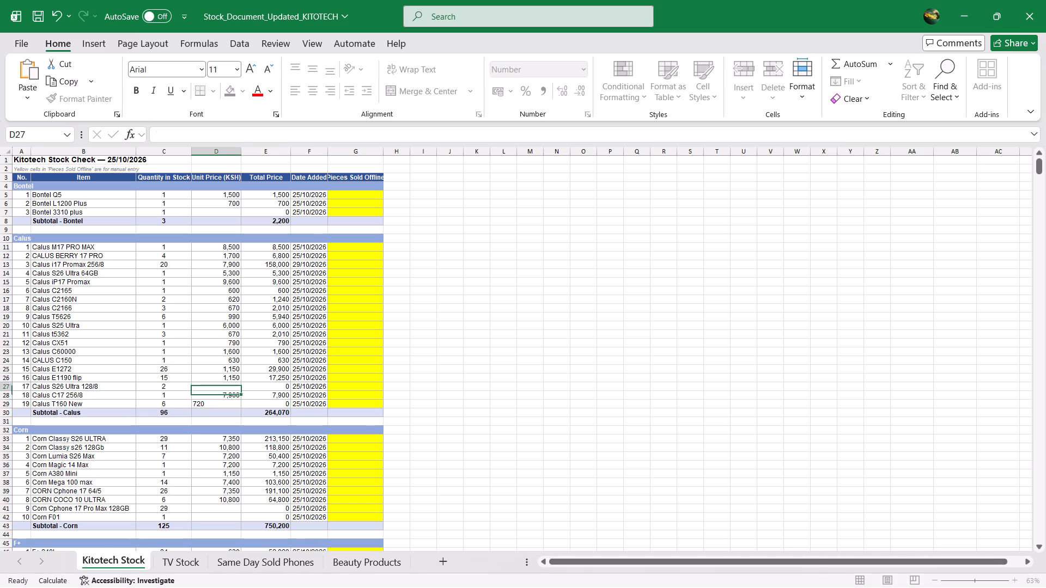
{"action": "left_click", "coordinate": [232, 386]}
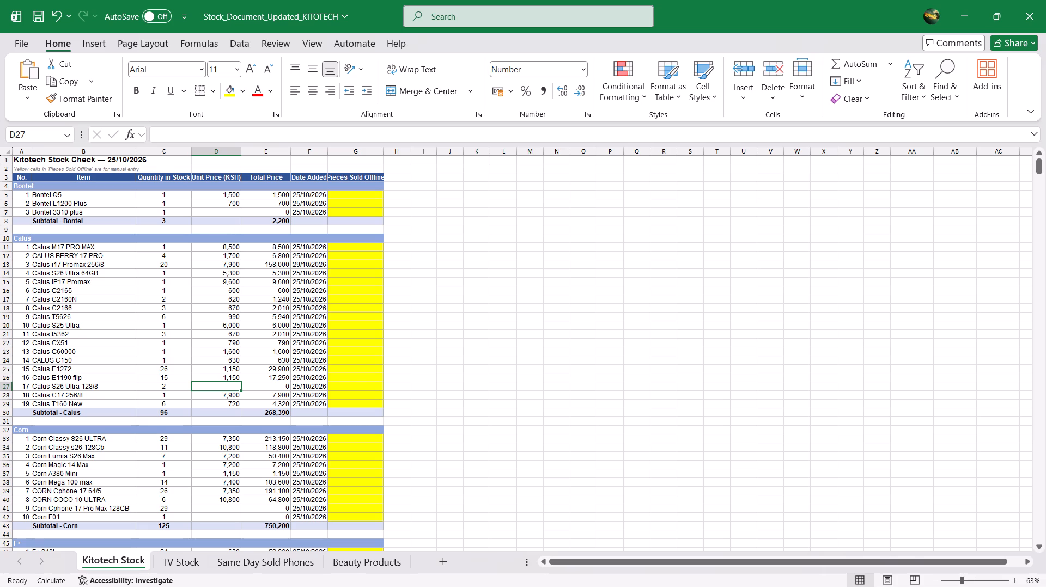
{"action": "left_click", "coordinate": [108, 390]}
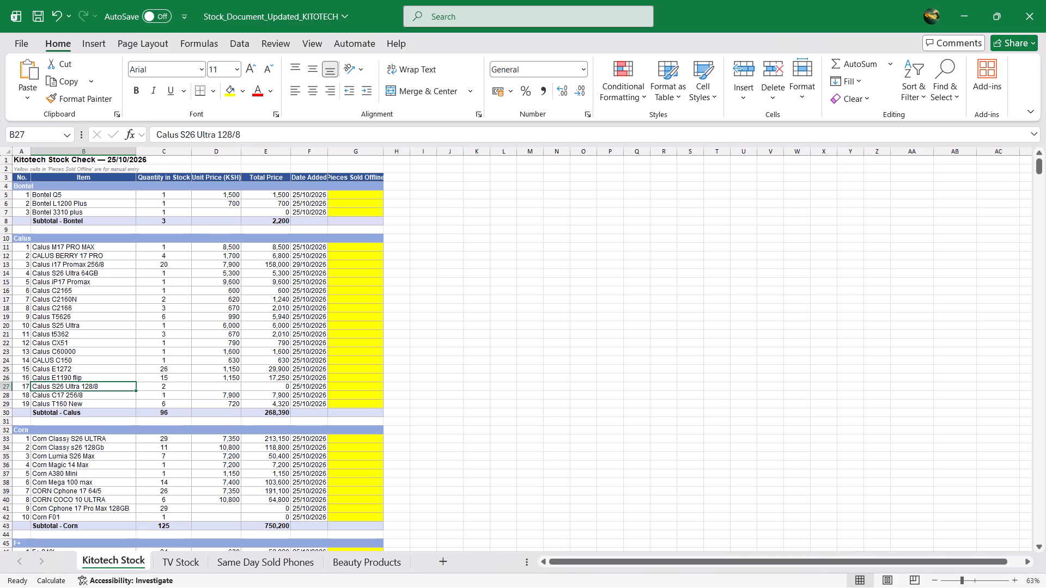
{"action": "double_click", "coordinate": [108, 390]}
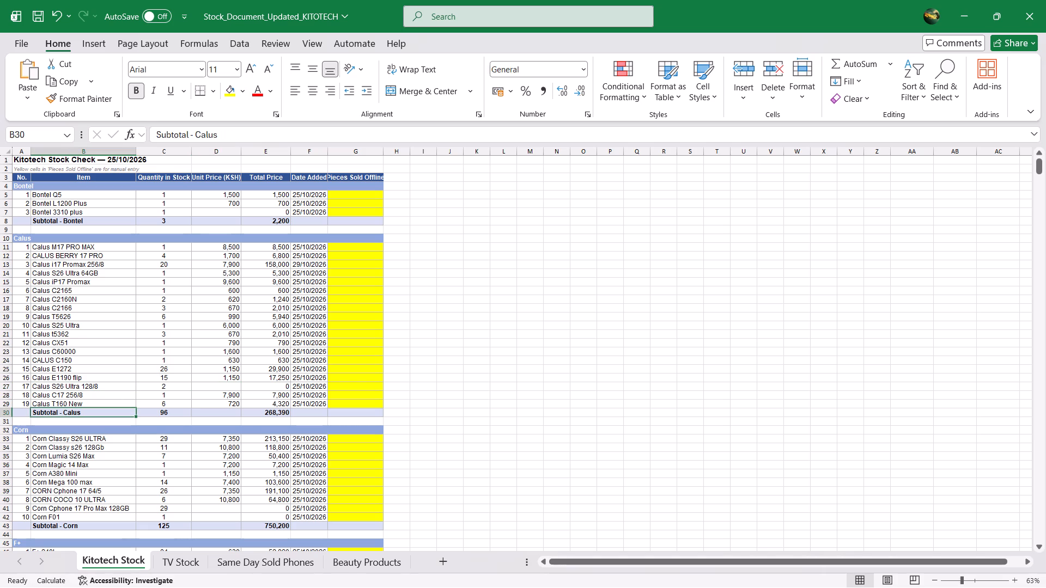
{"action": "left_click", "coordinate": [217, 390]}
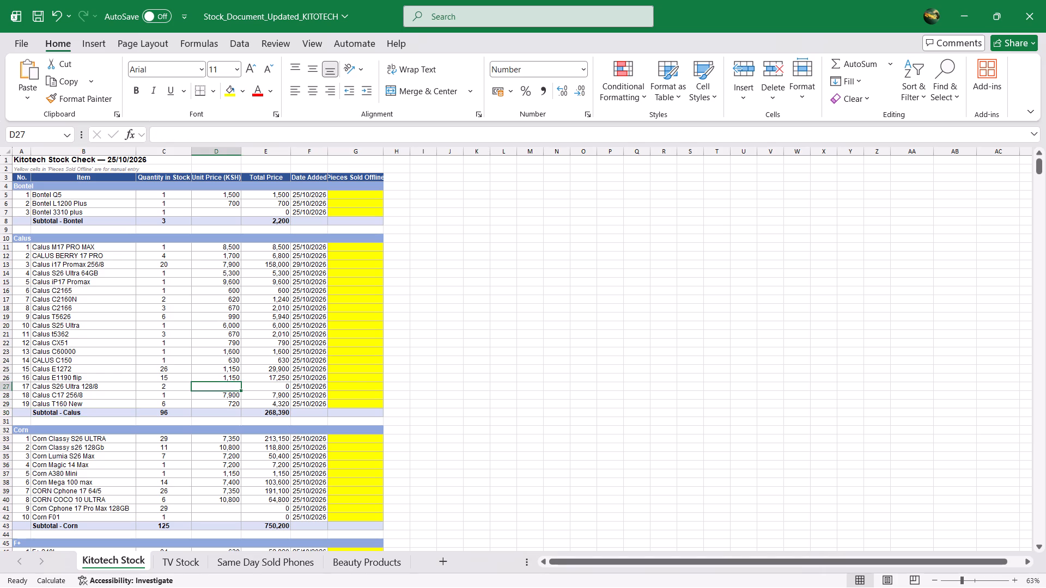
Enter 10800 as the unit price of Corn Cphone 17 Pro Max 128GB in the Corn section.
{"action": "scroll", "coordinate": [217, 390], "scroll_direction": "down", "scroll_amount": 1}
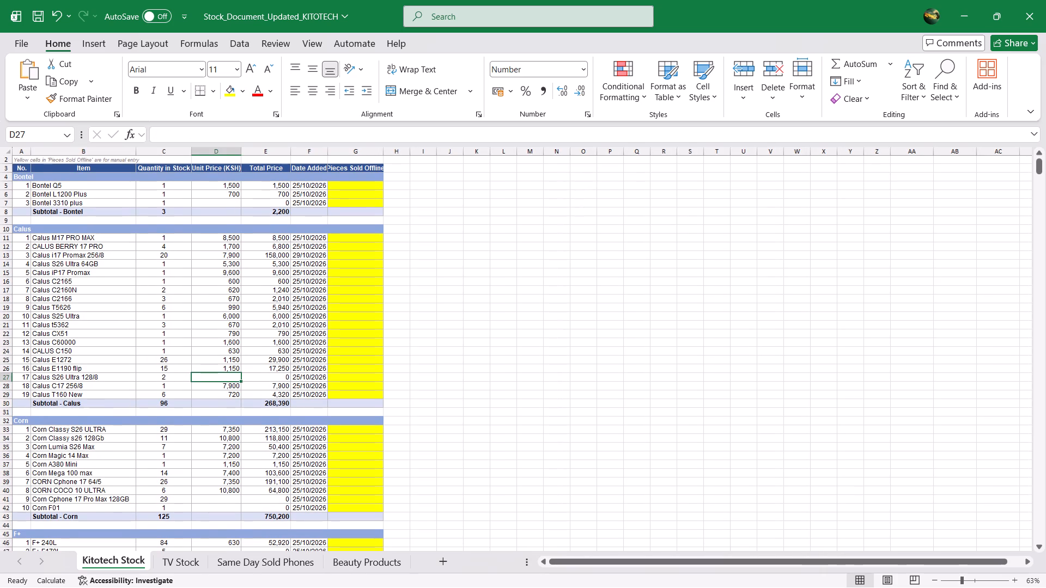
{"action": "scroll", "coordinate": [217, 390], "scroll_direction": "down", "scroll_amount": 1}
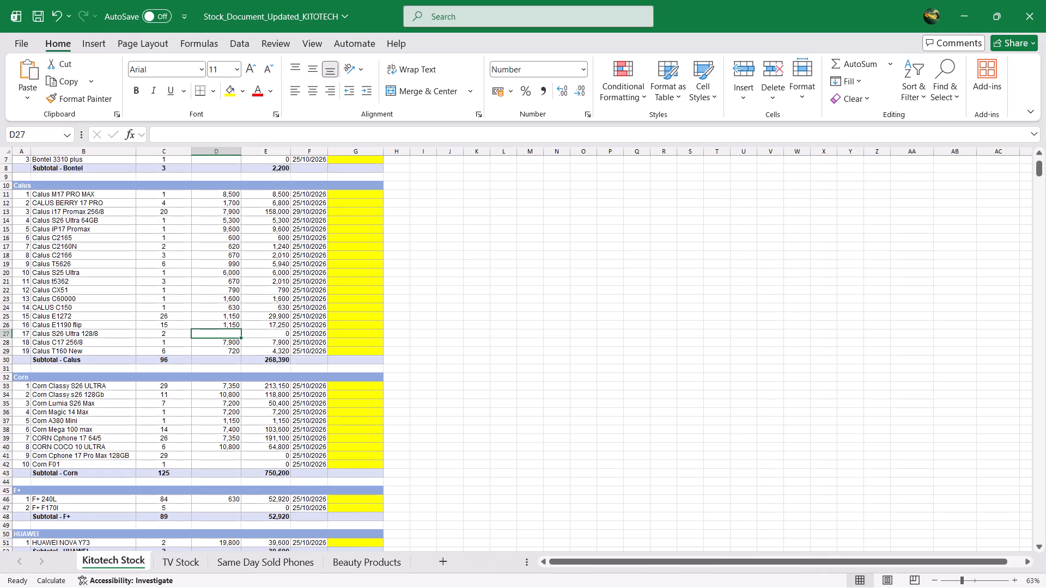
{"action": "scroll", "coordinate": [153, 441], "scroll_direction": "right", "scroll_amount": 1}
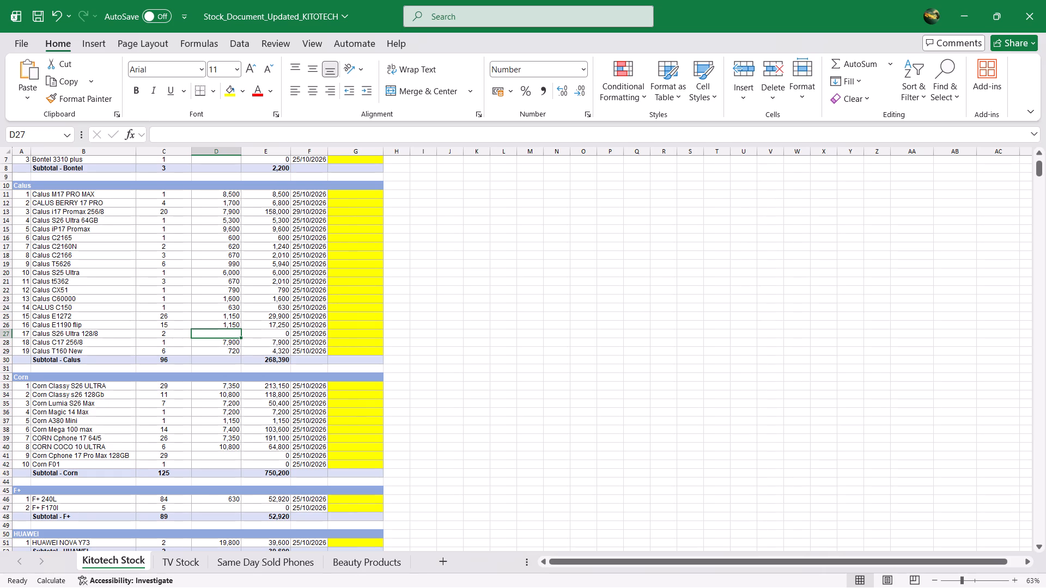
{"action": "scroll", "coordinate": [236, 452], "scroll_direction": "right", "scroll_amount": 1}
{"action": "left_click", "coordinate": [235, 455]}
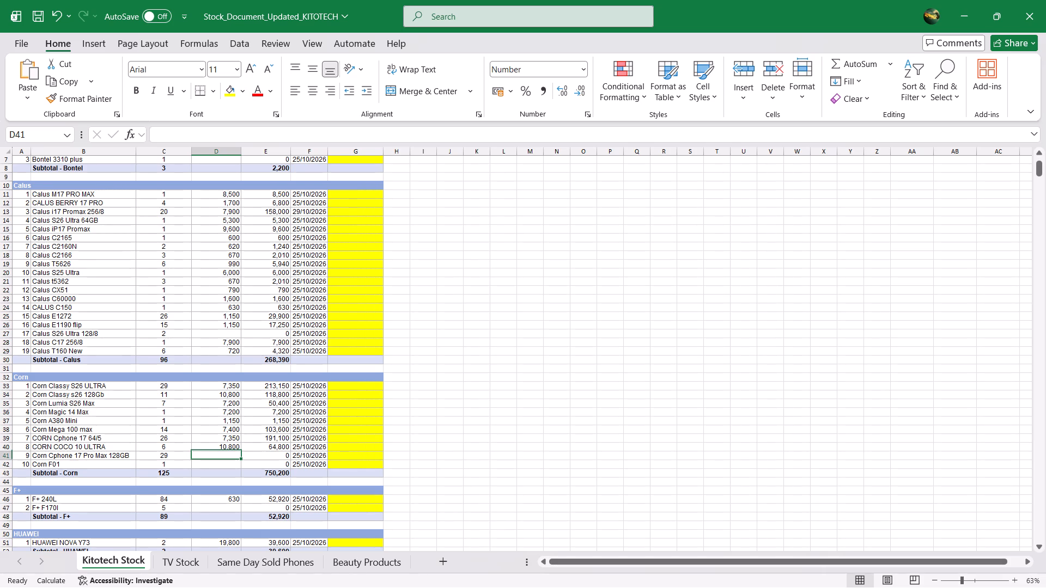
{"action": "left_click", "coordinate": [213, 450]}
{"action": "left_click", "coordinate": [213, 450]}
{"action": "left_click", "coordinate": [229, 458]}
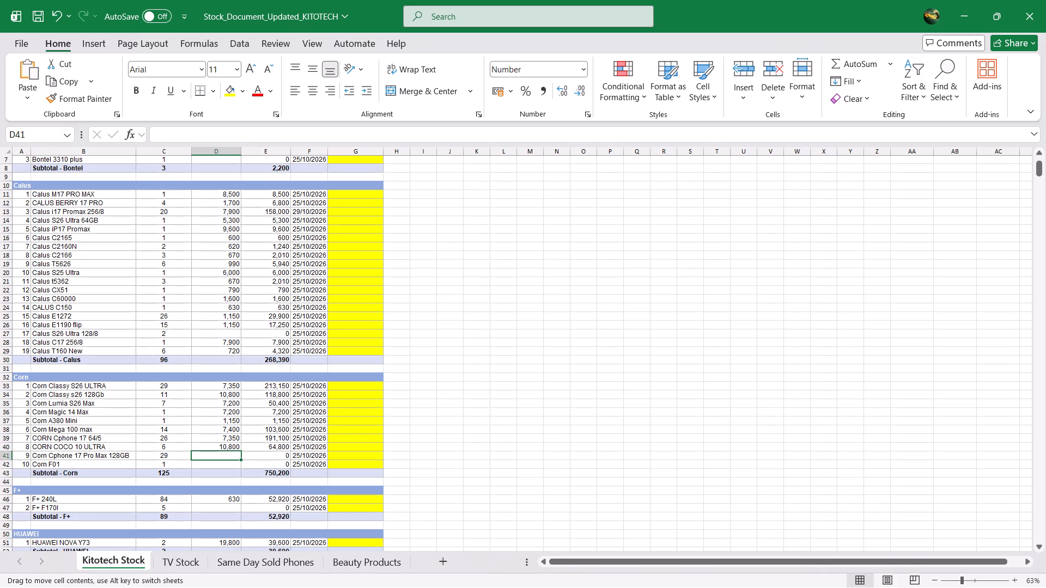
{"action": "key", "text": "1"}
{"action": "type", "text": "0800"}
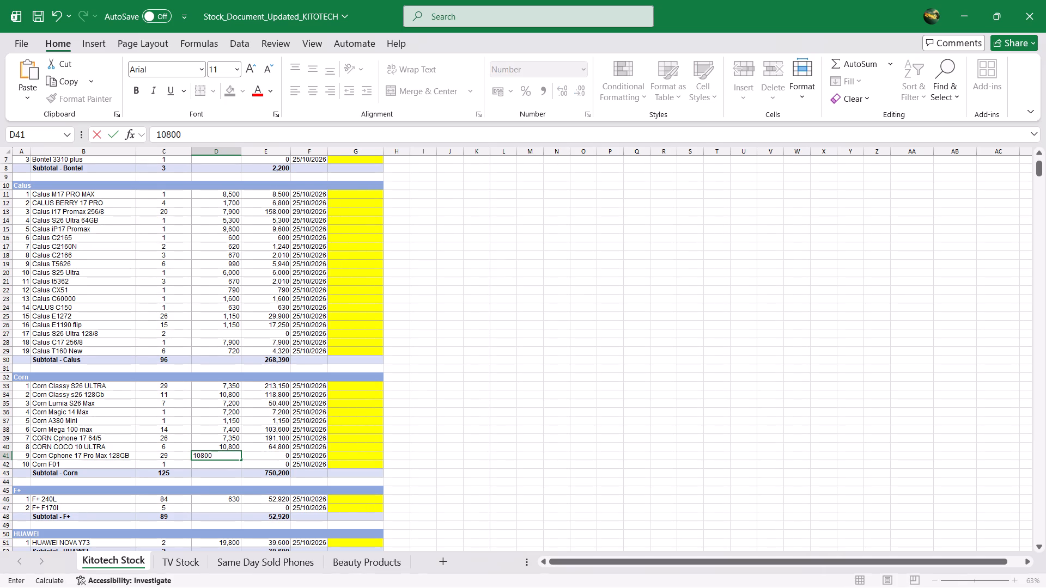
{"action": "left_click", "coordinate": [223, 468]}
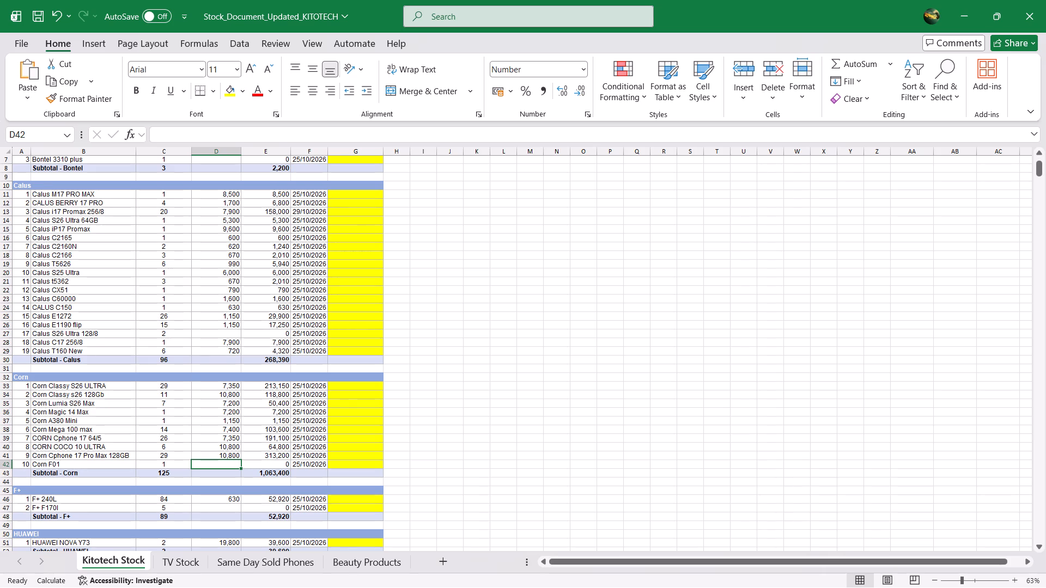
Enter 630 as the unit price of F+ F170I in the F+ section.
{"action": "scroll", "coordinate": [140, 415], "scroll_direction": "down", "scroll_amount": 1}
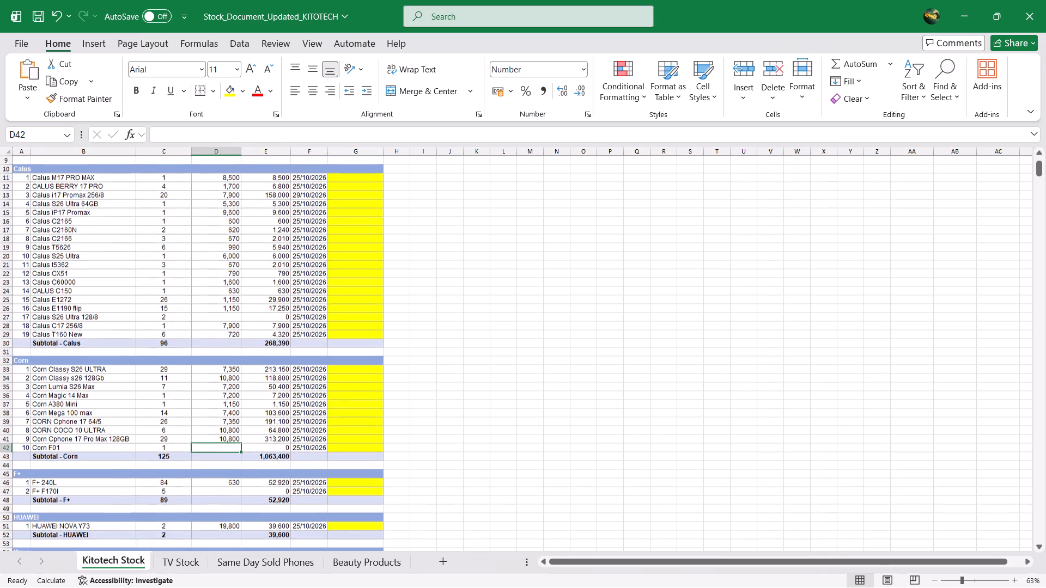
{"action": "scroll", "coordinate": [140, 415], "scroll_direction": "down", "scroll_amount": 1}
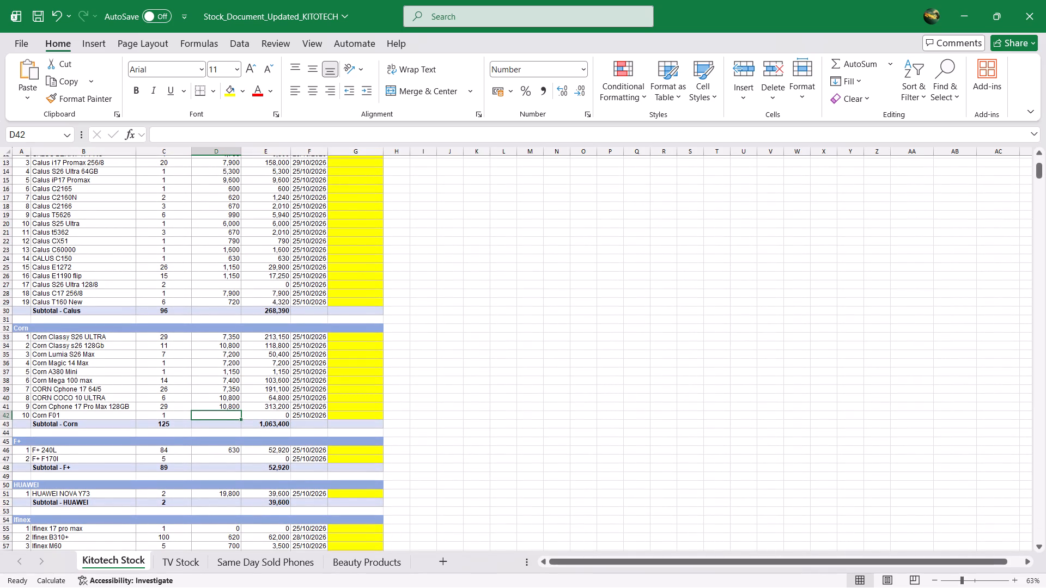
{"action": "double_click", "coordinate": [226, 459]}
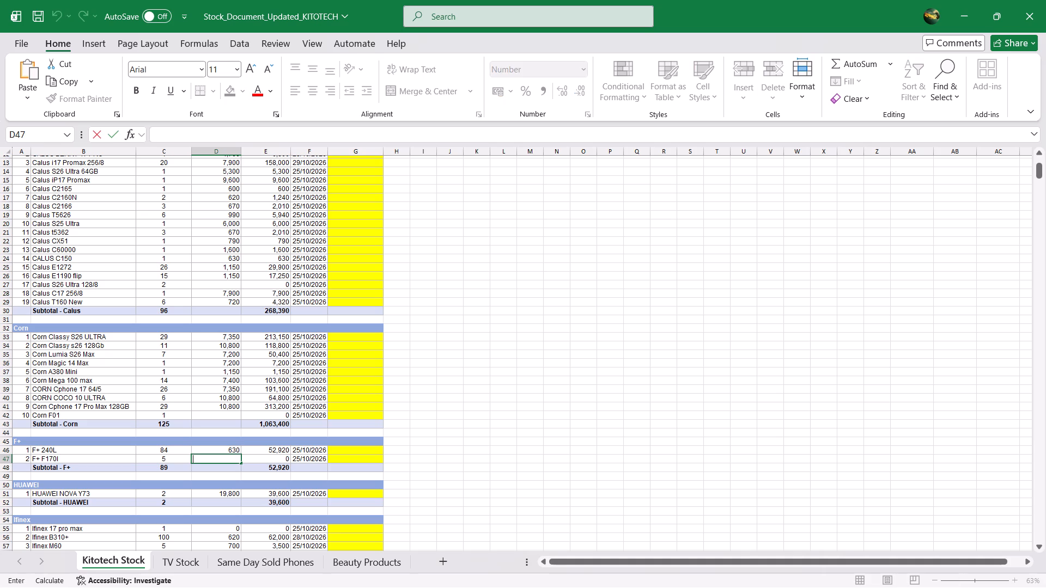
{"action": "type", "text": "630"}
{"action": "scroll", "coordinate": [169, 415], "scroll_direction": "down", "scroll_amount": 2}
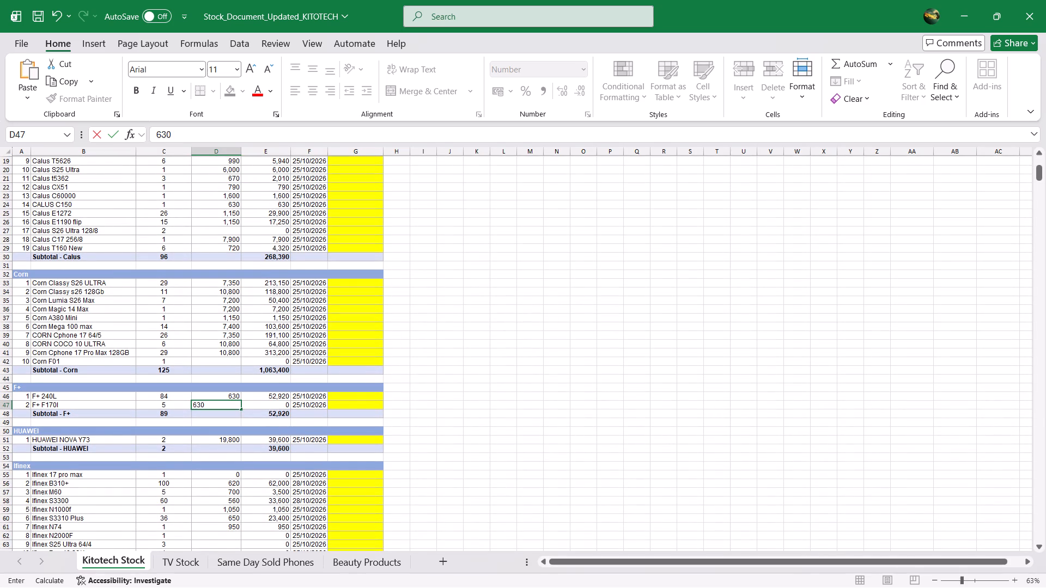
{"action": "scroll", "coordinate": [171, 441], "scroll_direction": "down", "scroll_amount": 2}
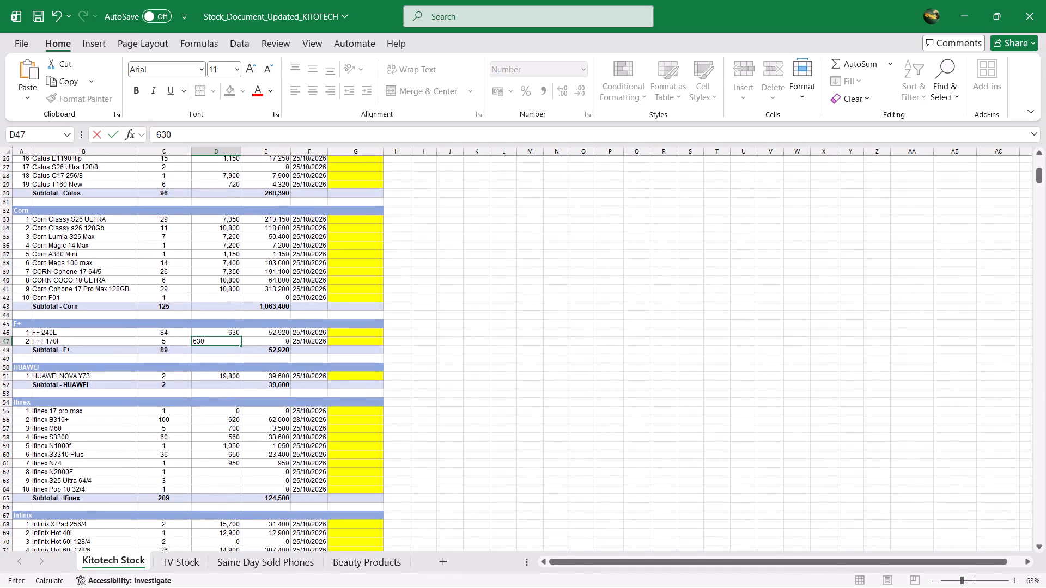
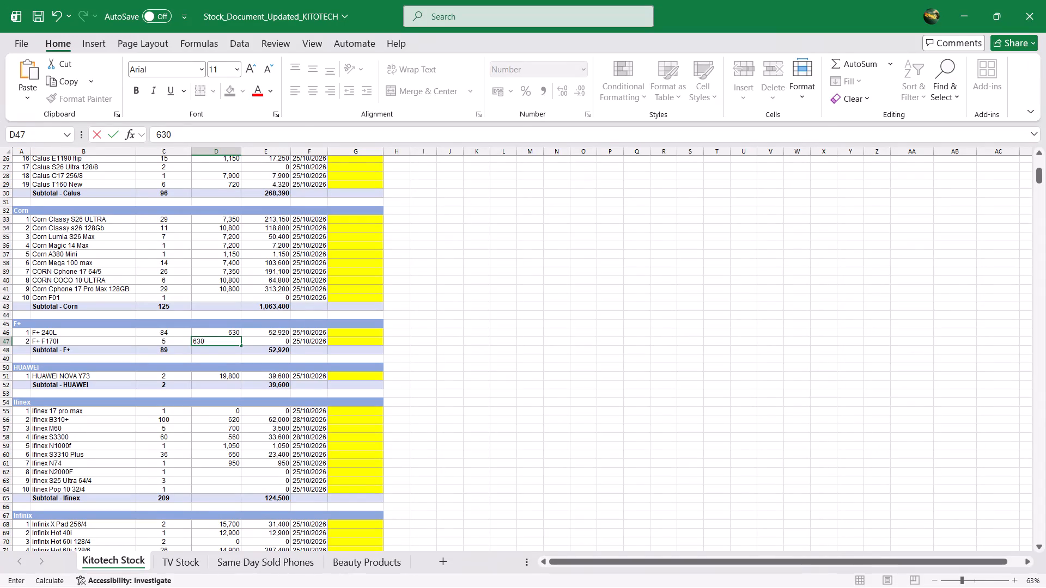
Enter 7300 as the unit price of both Ifinex Pop 10 32/4 and Ifinex S25 Ultra 64/4 in the Ifinex section.
{"action": "left_click", "coordinate": [200, 389]}
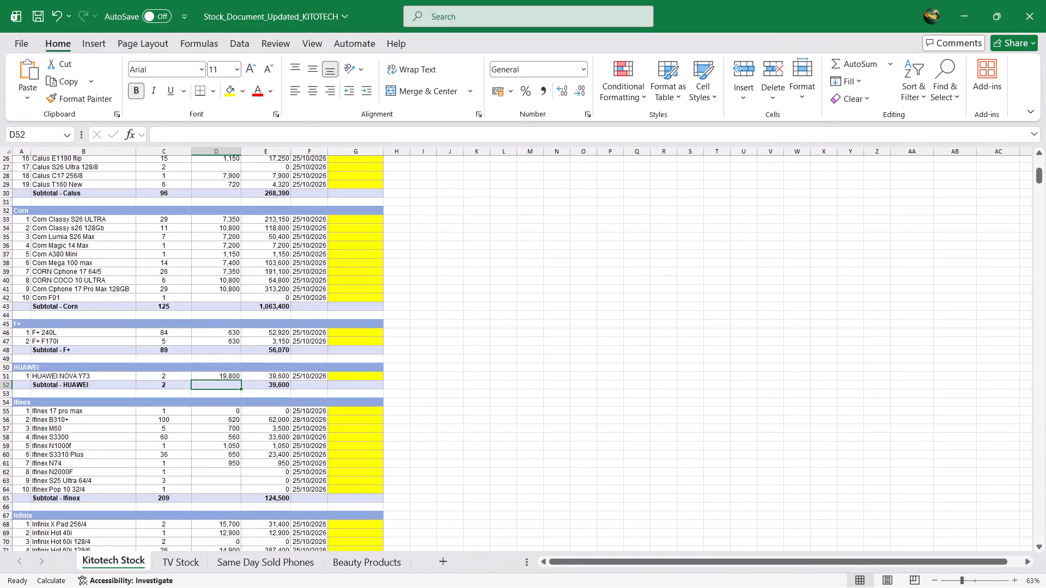
{"action": "left_click", "coordinate": [233, 475]}
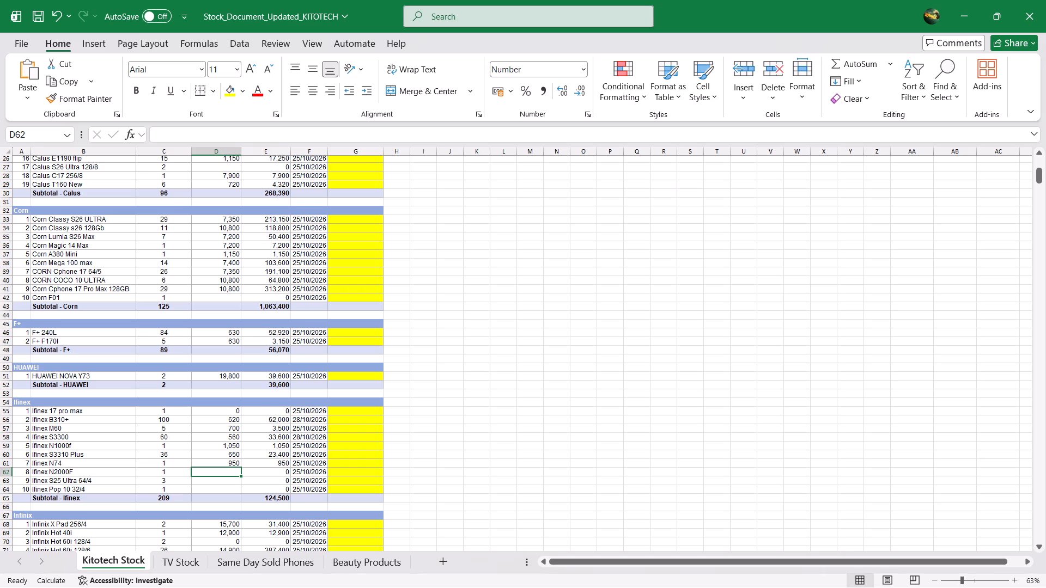
{"action": "left_click", "coordinate": [214, 488]}
{"action": "double_click", "coordinate": [214, 488]}
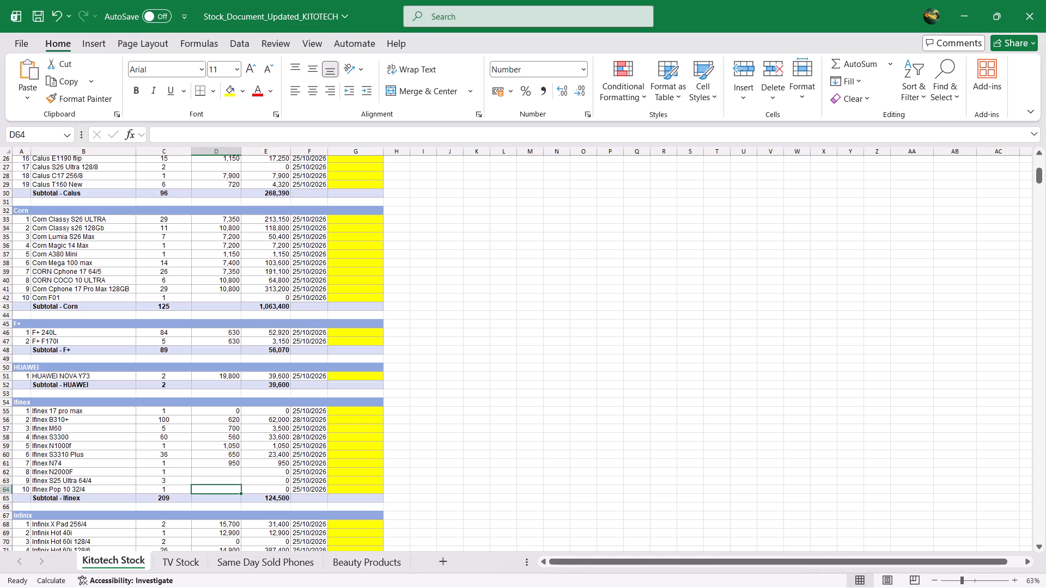
{"action": "type", "text": "73"}
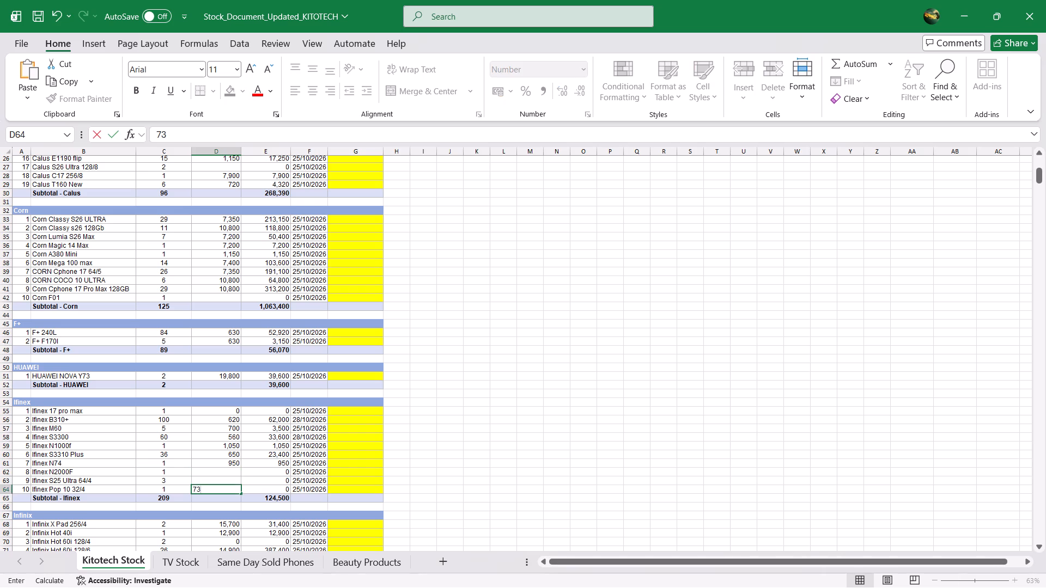
{"action": "type", "text": "00"}
{"action": "left_click", "coordinate": [231, 481]}
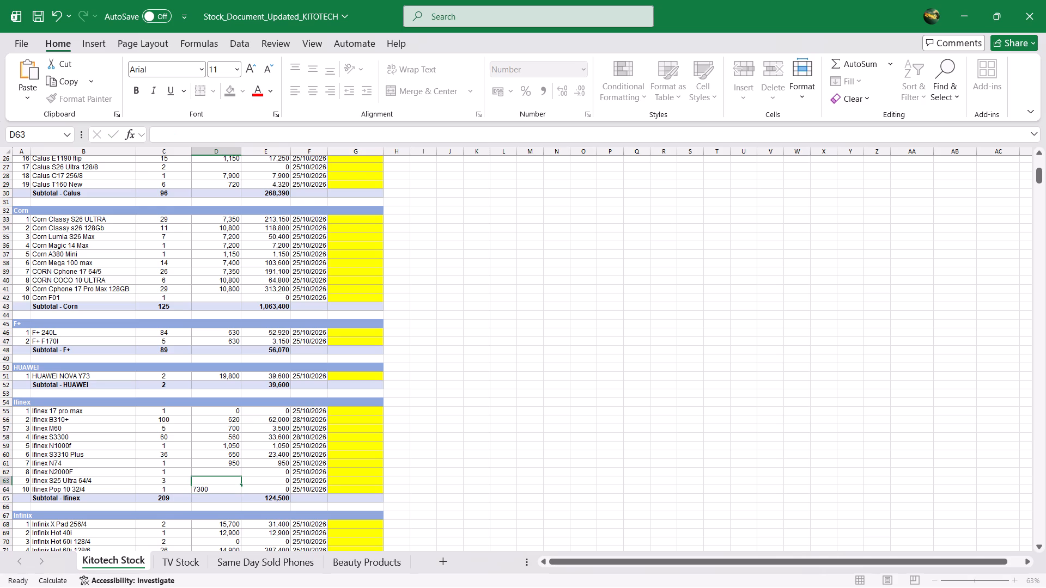
{"action": "double_click", "coordinate": [231, 481]}
{"action": "type", "text": "7300"}
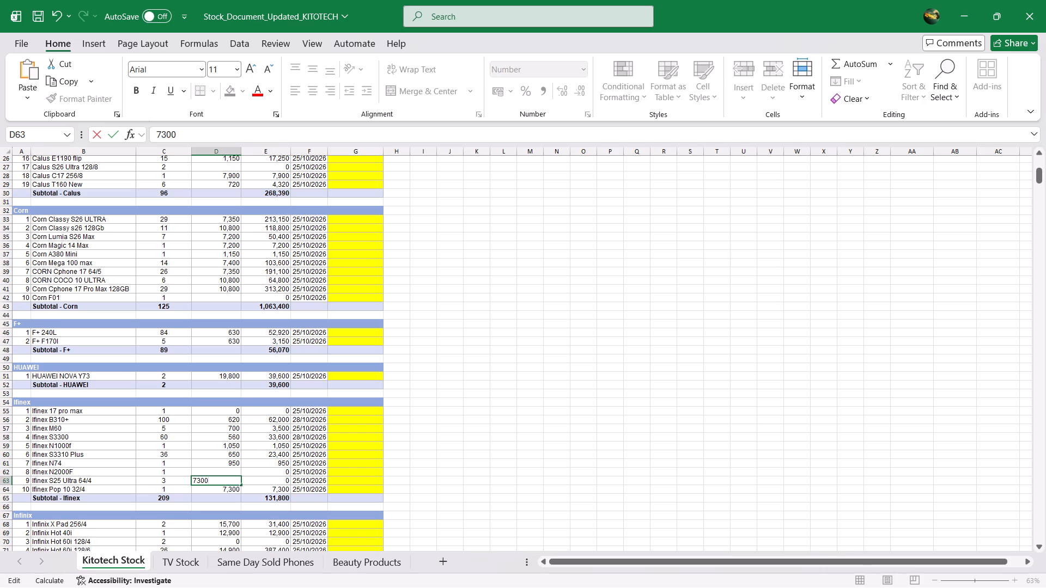
Set the quantity of Ifinex 17 pro max to 0.
{"action": "double_click", "coordinate": [238, 411]}
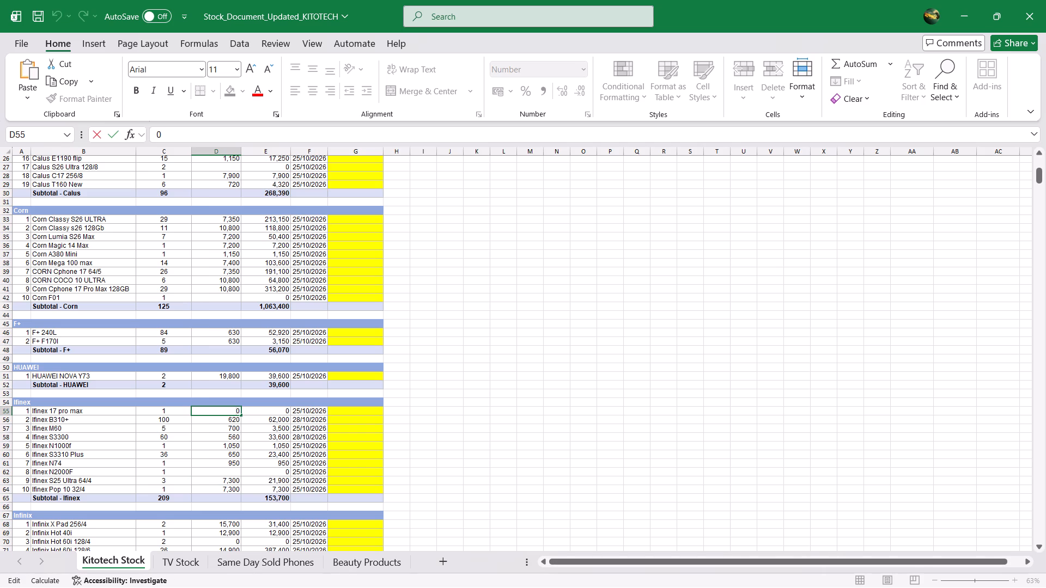
{"action": "left_click", "coordinate": [238, 411]}
{"action": "double_click", "coordinate": [183, 412]}
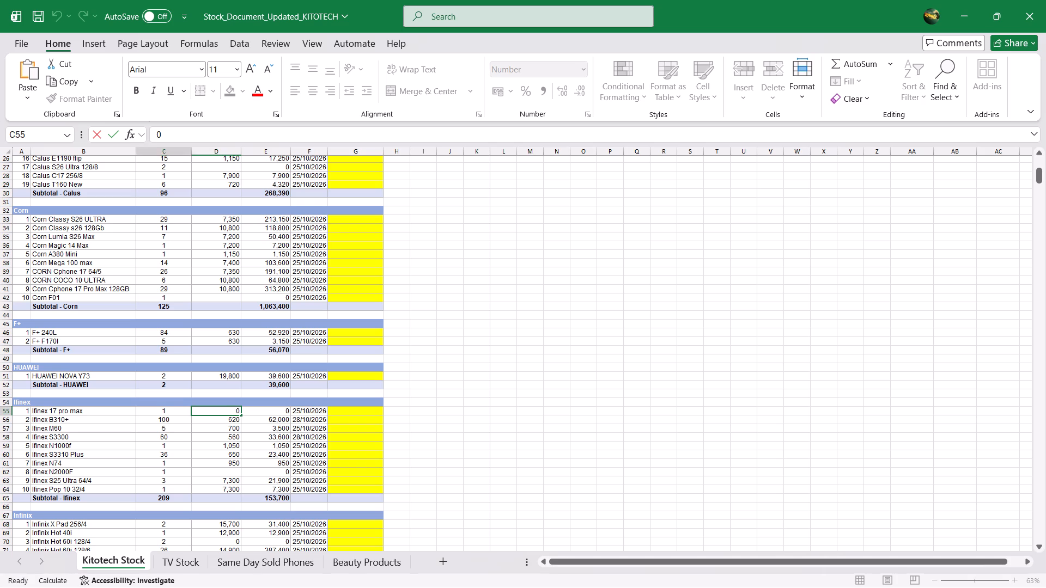
{"action": "key", "text": "BackSpace"}
{"action": "key", "text": "0"}
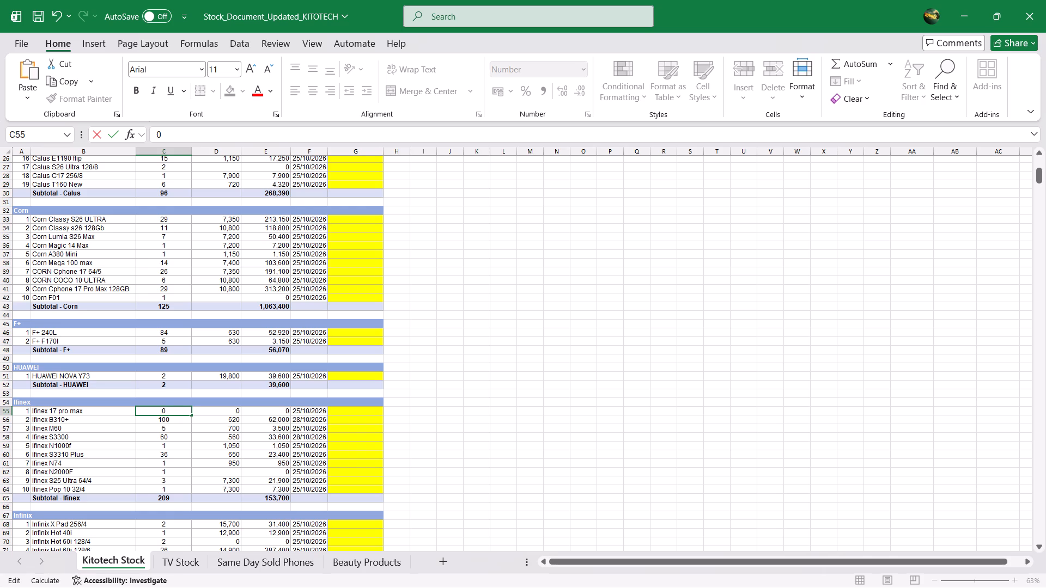
Switch to Kilimall Seller Center in Chrome, search the products for HOT 60I and examine the listed Infinix prices.
{"action": "scroll", "coordinate": [218, 463], "scroll_direction": "down", "scroll_amount": 1}
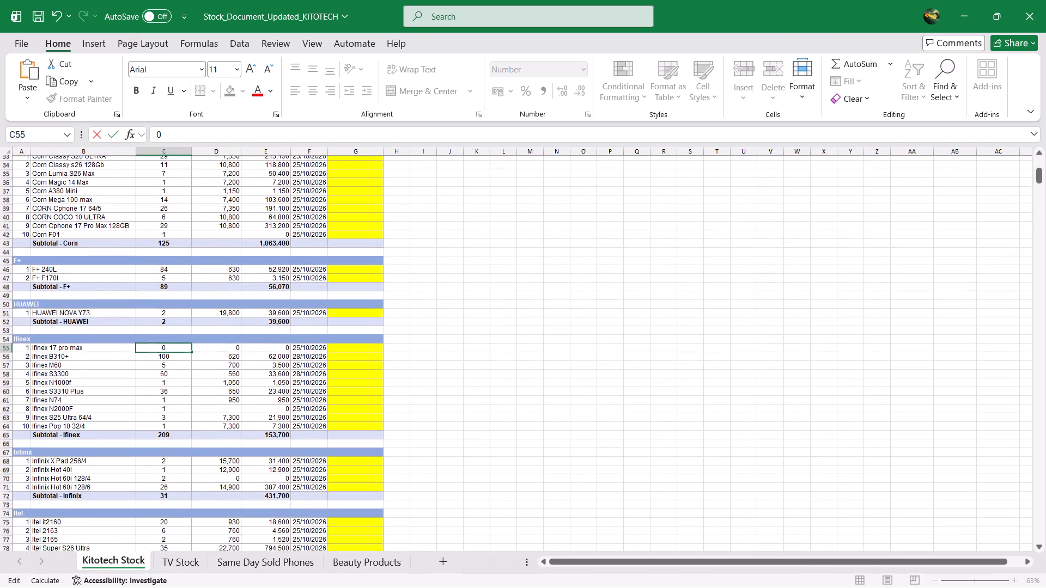
{"action": "scroll", "coordinate": [218, 463], "scroll_direction": "down", "scroll_amount": 1}
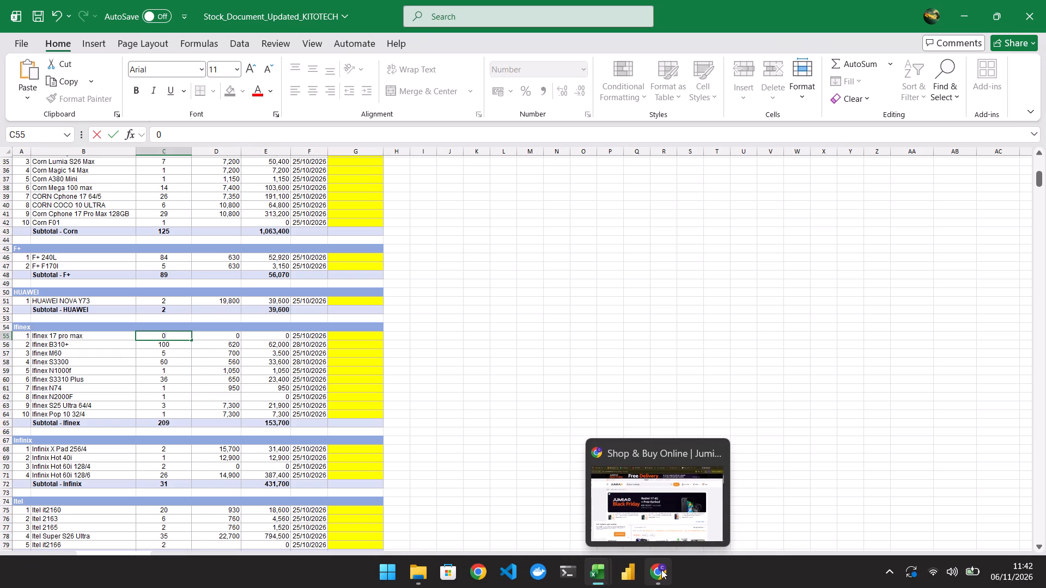
{"action": "left_click", "coordinate": [661, 569]}
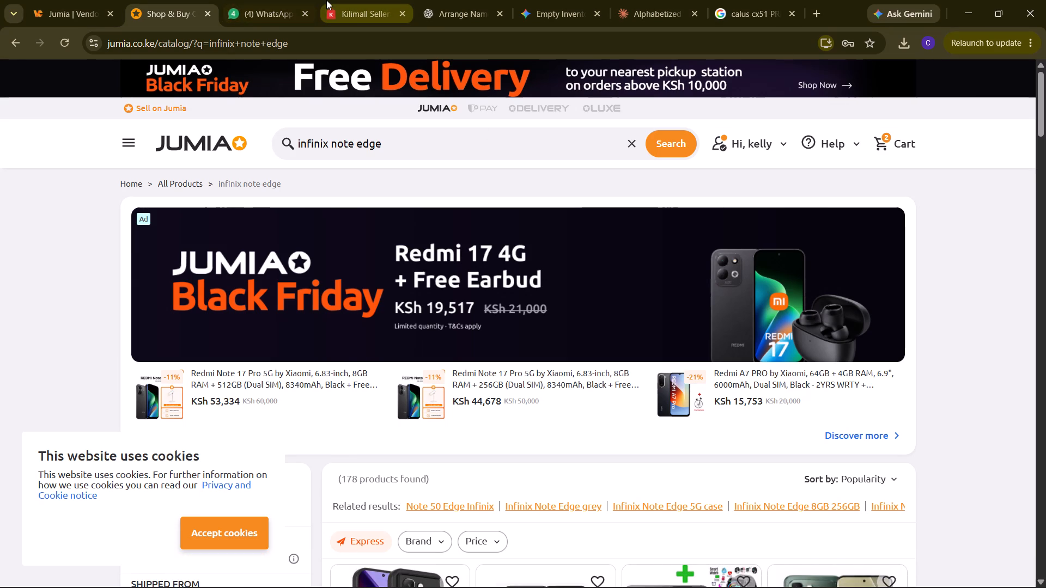
{"action": "left_click", "coordinate": [326, 0]}
{"action": "left_click", "coordinate": [607, 156]}
{"action": "key", "text": "ctrl+a"}
{"action": "key", "text": "ctrl+BackSpace"}
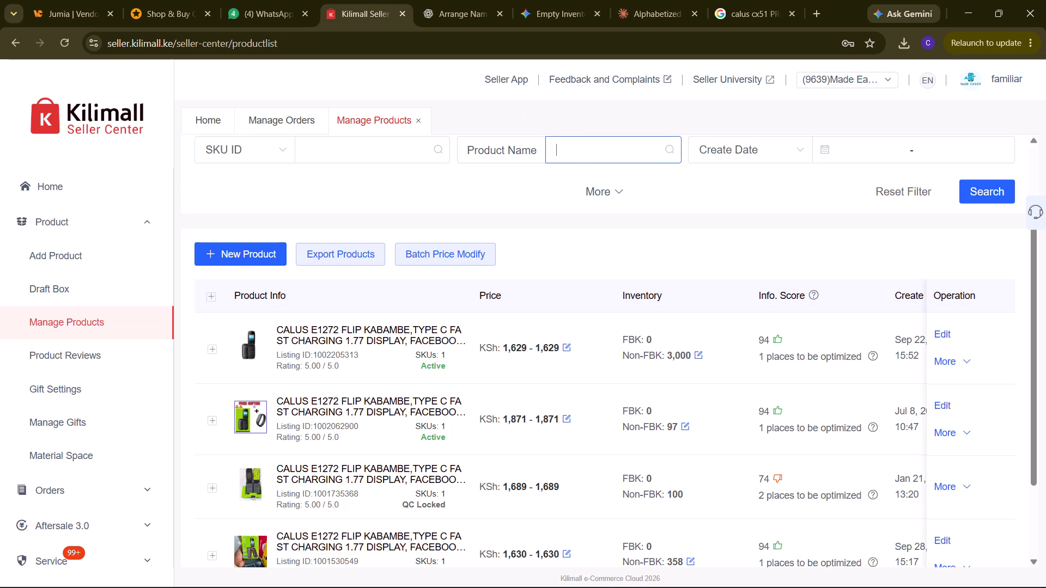
{"action": "type", "text": "HOT 60I"}
{"action": "left_click", "coordinate": [980, 184]}
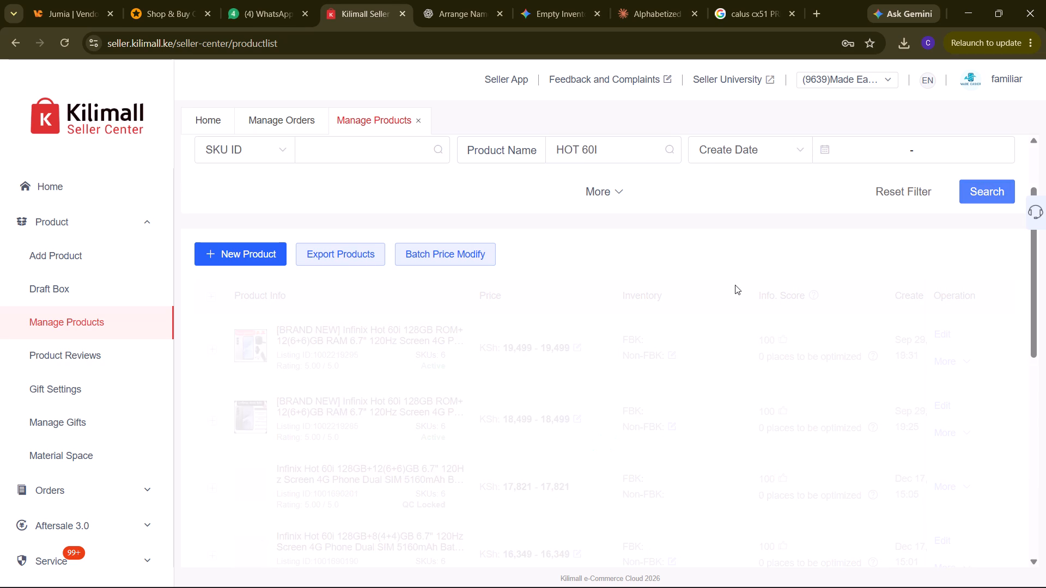
{"action": "scroll", "coordinate": [735, 285], "scroll_direction": "down", "scroll_amount": 2}
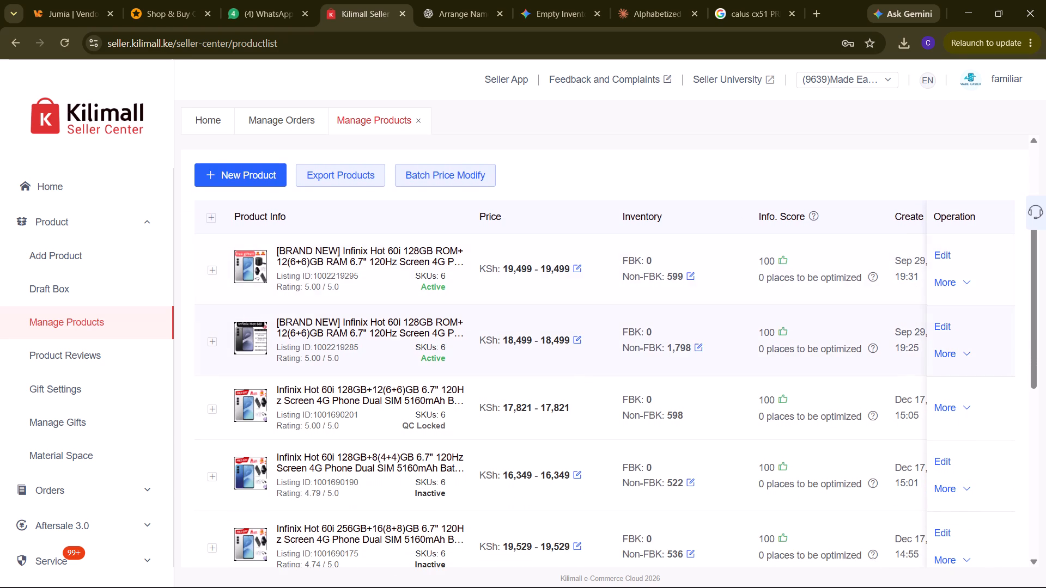
{"action": "scroll", "coordinate": [656, 352], "scroll_direction": "down", "scroll_amount": 2}
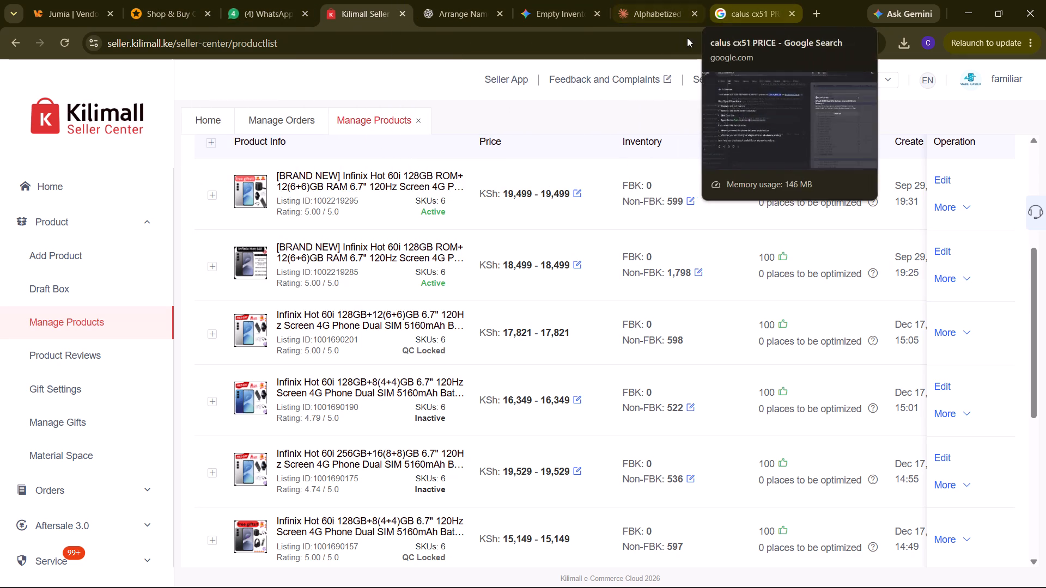
Return to the updated Kitotech stock workbook in Excel and set the unit price of Infinix Hot 60i 128/6 to 17799.
{"action": "left_click", "coordinate": [598, 568]}
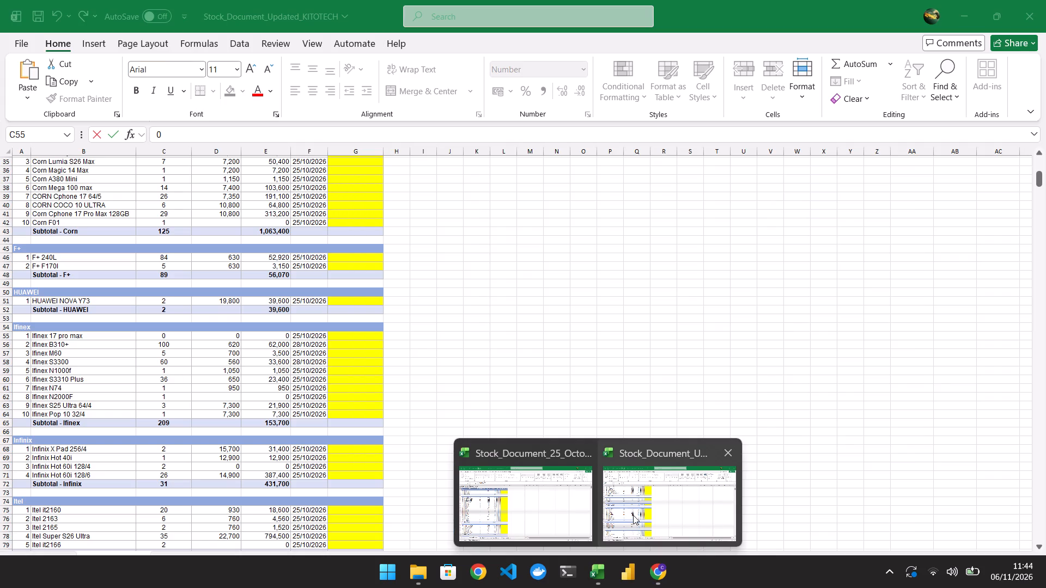
{"action": "left_click", "coordinate": [633, 515]}
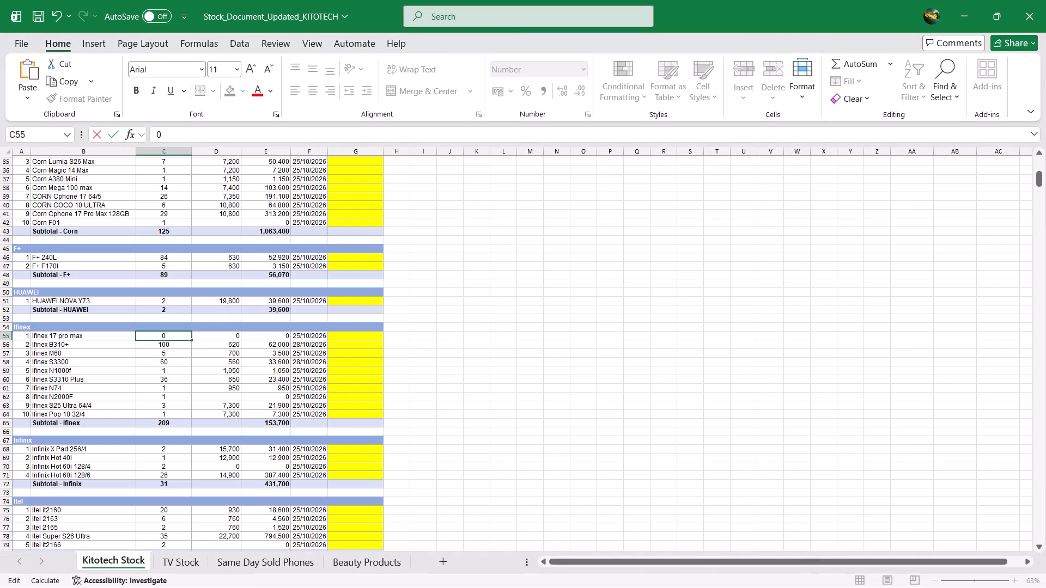
{"action": "double_click", "coordinate": [232, 483]}
{"action": "triple_click", "coordinate": [234, 476]}
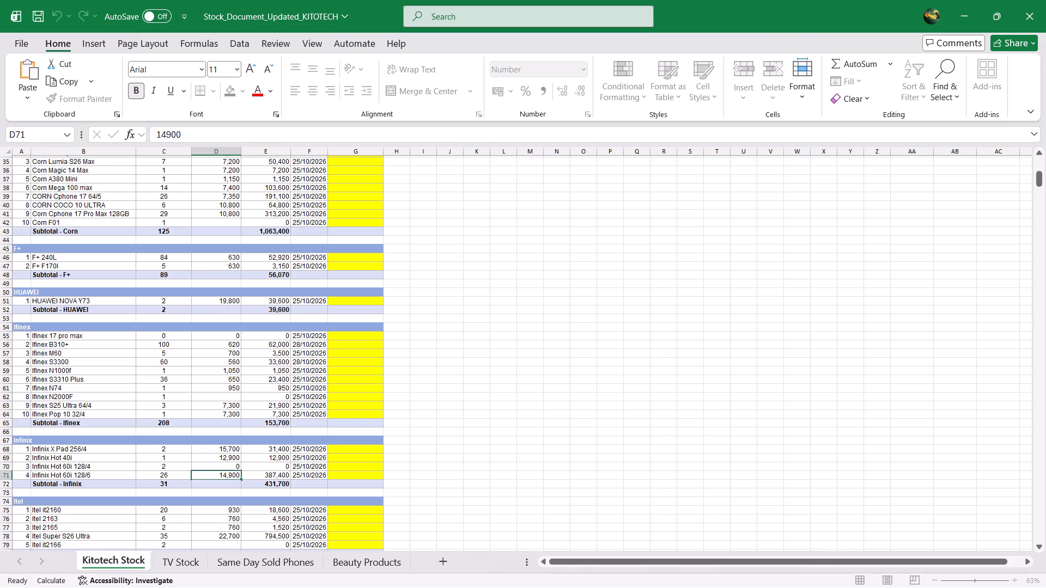
{"action": "key", "text": "ctrl+a"}
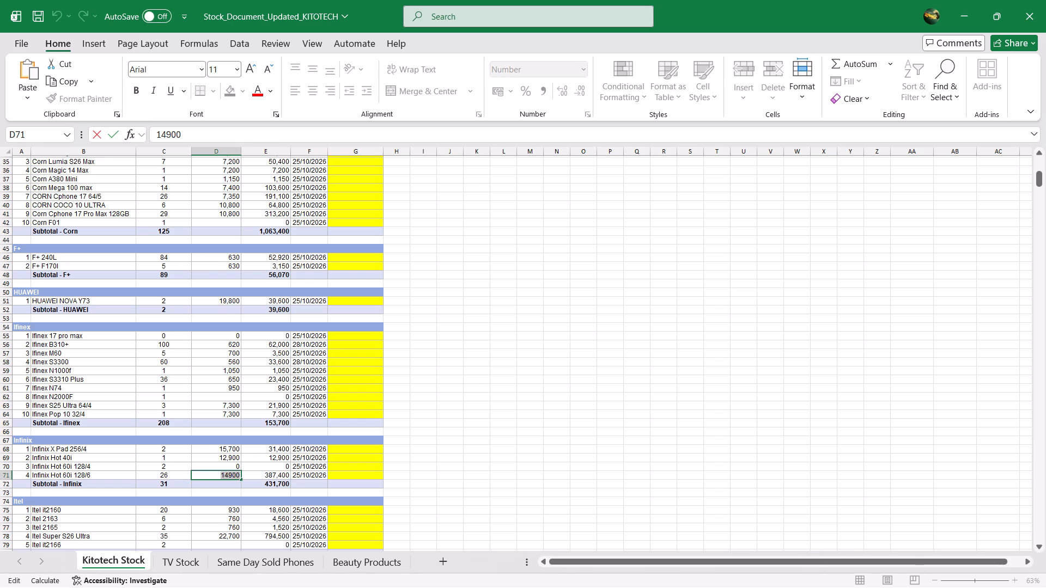
{"action": "key", "text": "BackSpace"}
{"action": "key", "text": "1"}
{"action": "type", "text": "77"}
{"action": "type", "text": "99"}
{"action": "scroll", "coordinate": [181, 477], "scroll_direction": "down", "scroll_amount": 1}
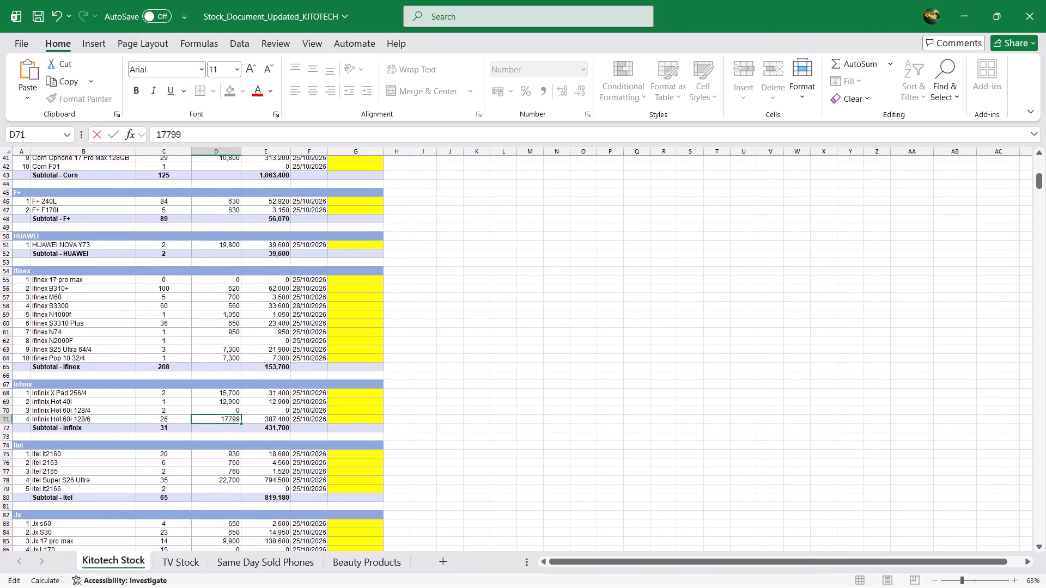
{"action": "left_click", "coordinate": [229, 491]}
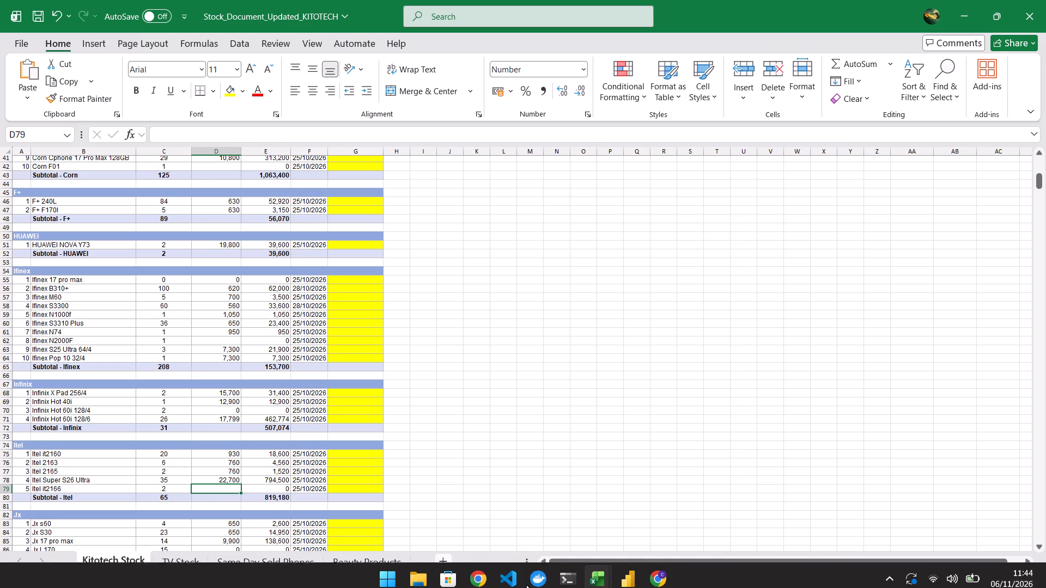
Check the Kilimall Hot 60i listings in Chrome again, and set the unit price of Infinix Hot 60i 128/4 to 15680 in the Excel sheet.
{"action": "left_click", "coordinate": [647, 577]}
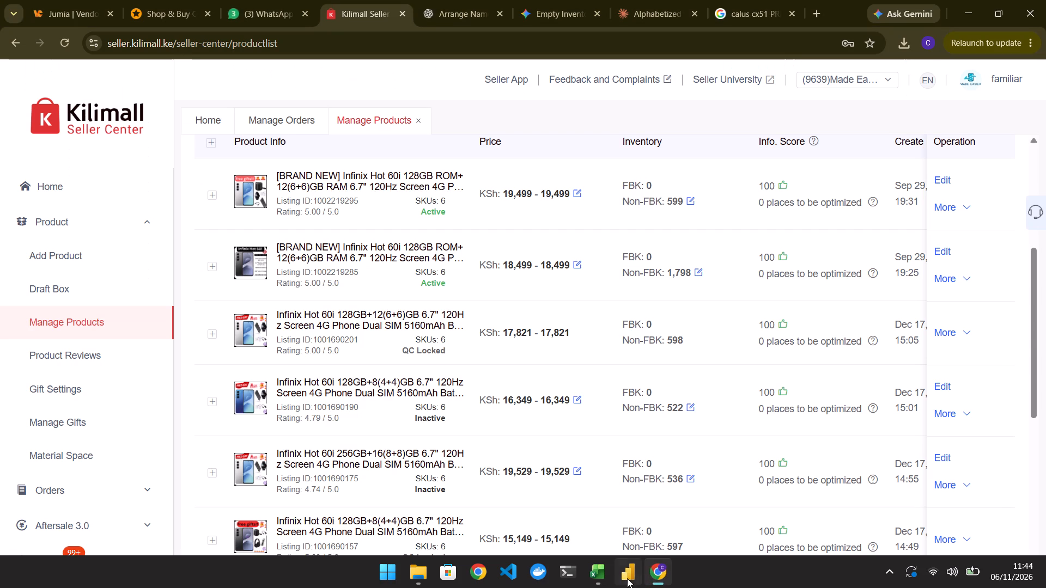
{"action": "left_click", "coordinate": [628, 506]}
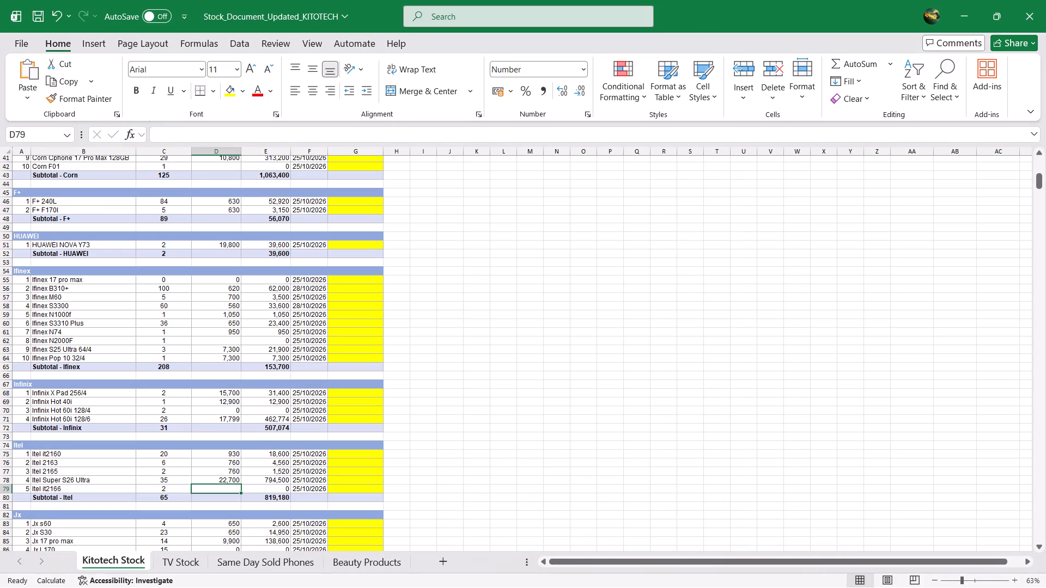
{"action": "left_click", "coordinate": [229, 489]}
{"action": "triple_click", "coordinate": [235, 413]}
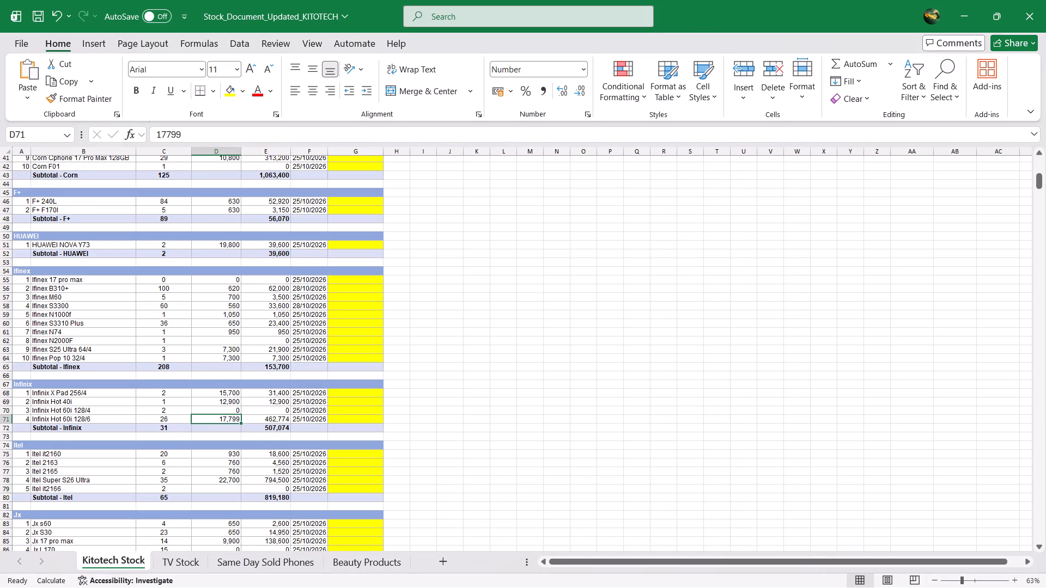
{"action": "left_click", "coordinate": [226, 411]}
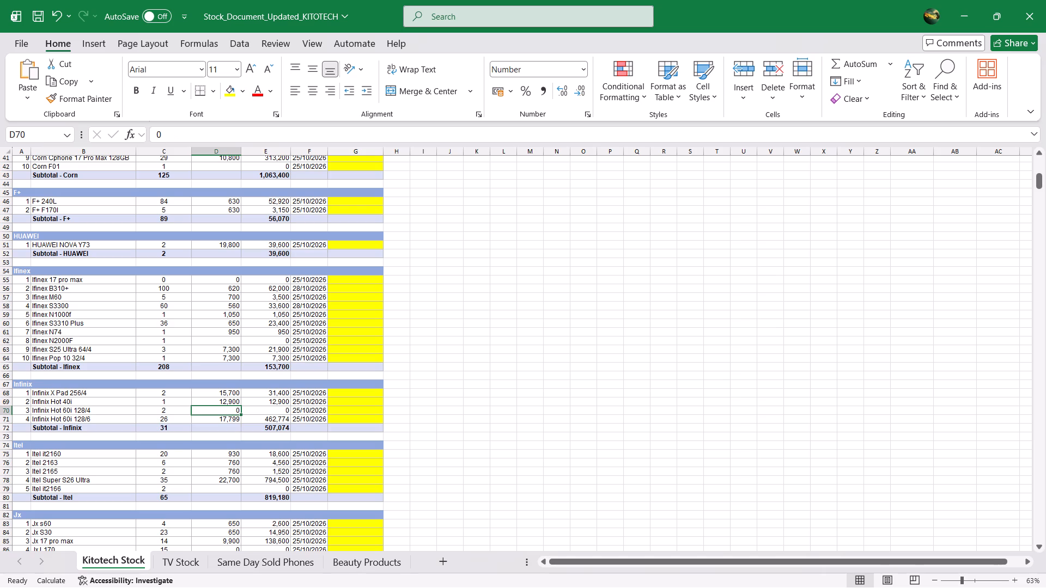
{"action": "double_click", "coordinate": [226, 411]}
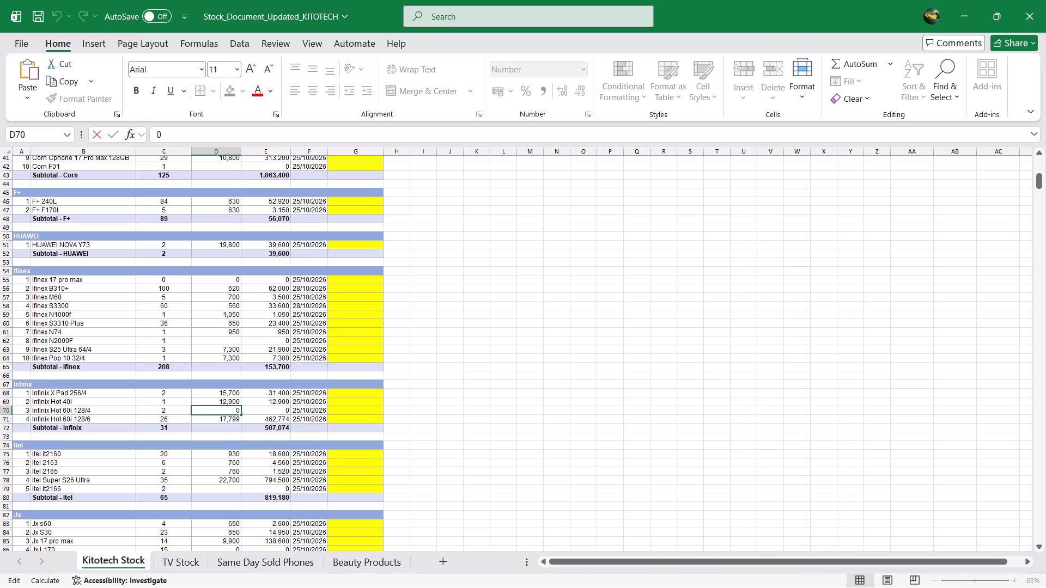
{"action": "key", "text": "ctrl+a"}
{"action": "key", "text": "BackSpace"}
{"action": "key", "text": "1"}
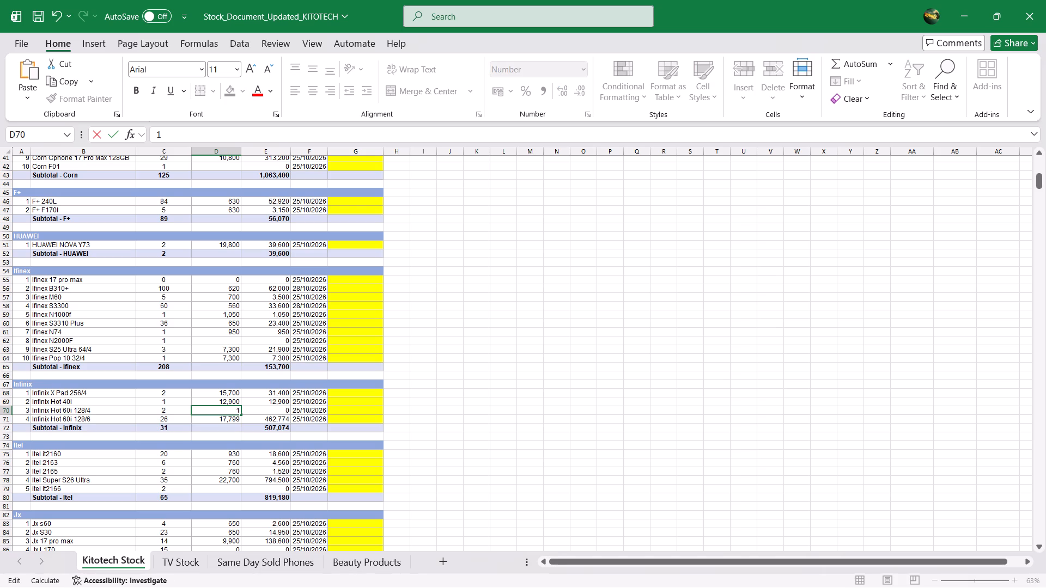
{"action": "key", "text": "5"}
{"action": "key", "text": "BackSpace"}
{"action": "key", "text": "5"}
{"action": "type", "text": "68"}
{"action": "key", "text": "0"}
{"action": "left_click", "coordinate": [218, 489]}
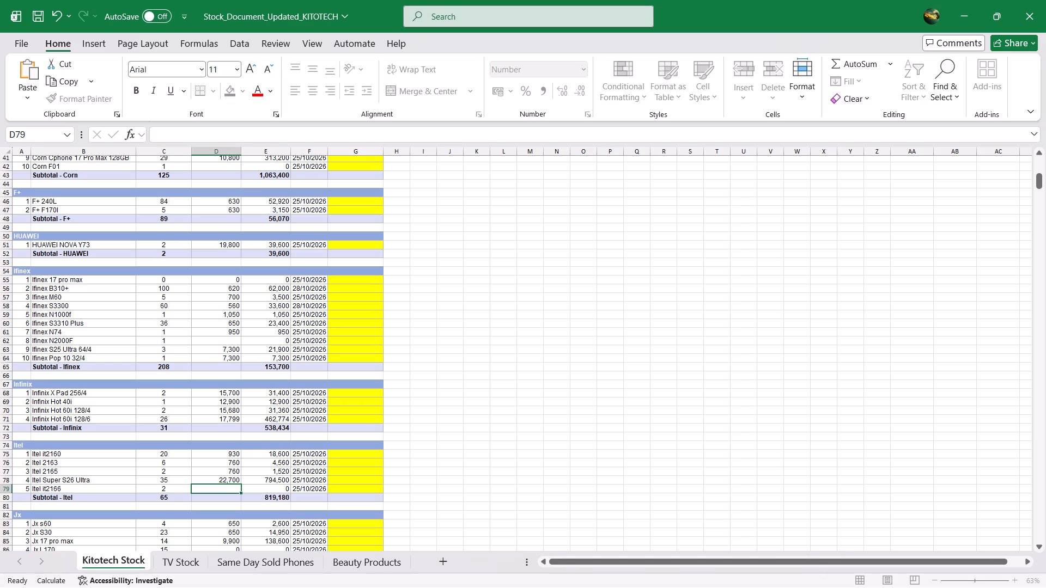
Change the unit price of Itel Super S26 Ultra in the Itel section to 22500.
{"action": "double_click", "coordinate": [229, 483]}
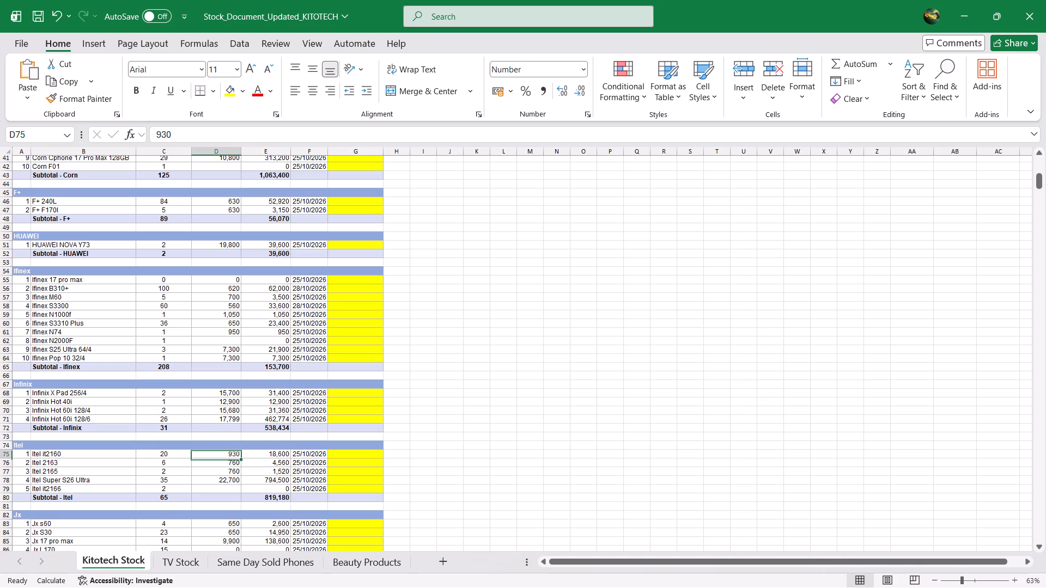
{"action": "left_click", "coordinate": [224, 482]}
{"action": "double_click", "coordinate": [232, 481]}
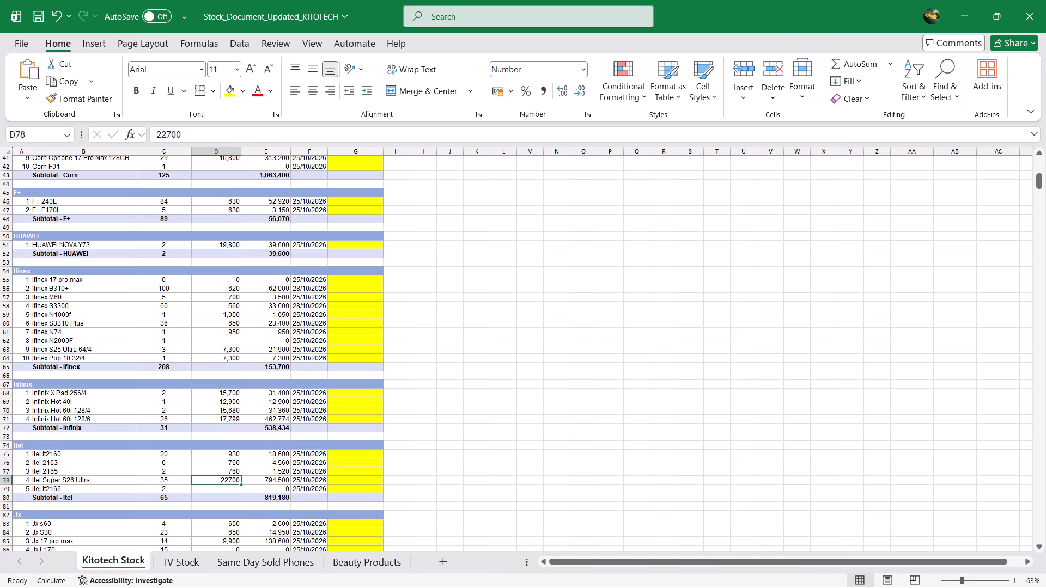
{"action": "key", "text": "BackSpace"}
{"action": "key", "text": "5"}
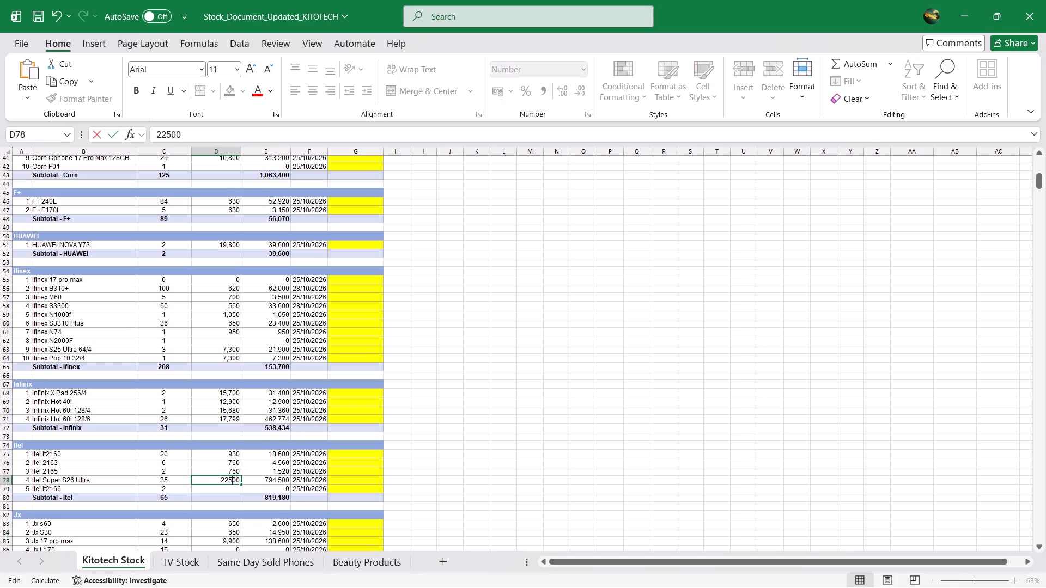
{"action": "left_click", "coordinate": [227, 496]}
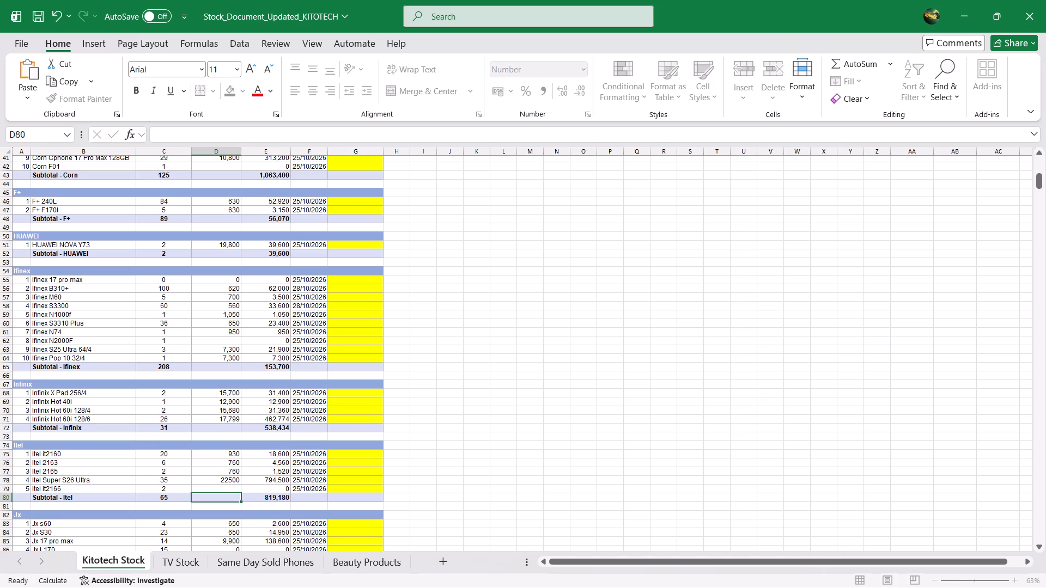
Enter 870 as the unit price of Itel it2166 in the Itel section.
{"action": "scroll", "coordinate": [227, 496], "scroll_direction": "down", "scroll_amount": 1}
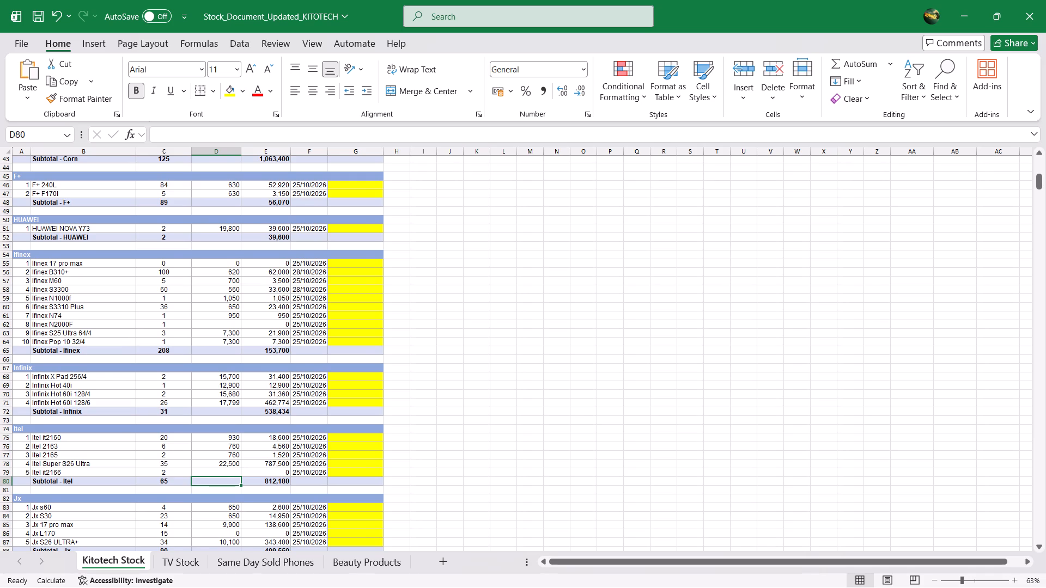
{"action": "double_click", "coordinate": [233, 477]}
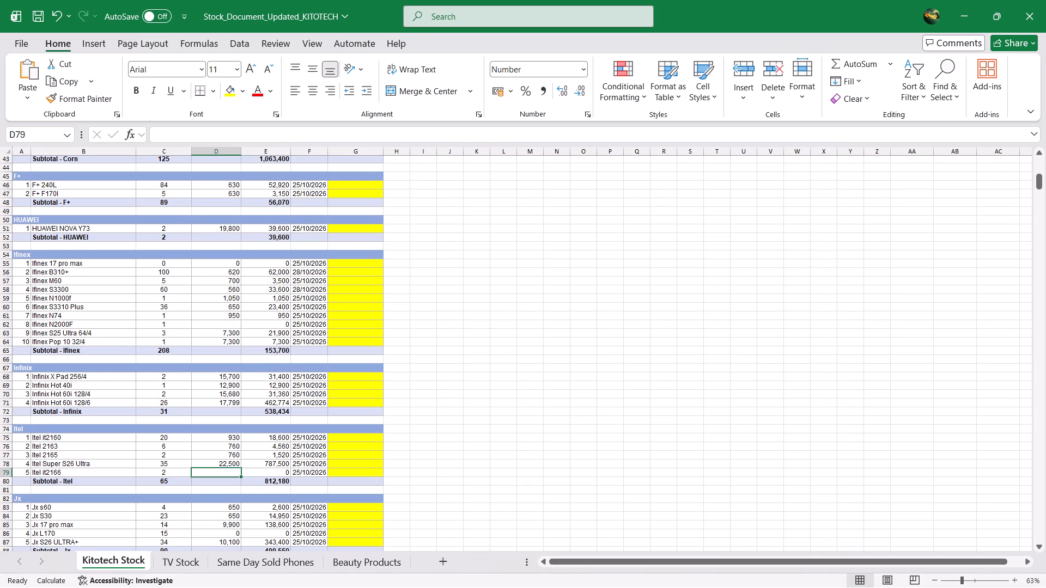
{"action": "double_click", "coordinate": [233, 472]}
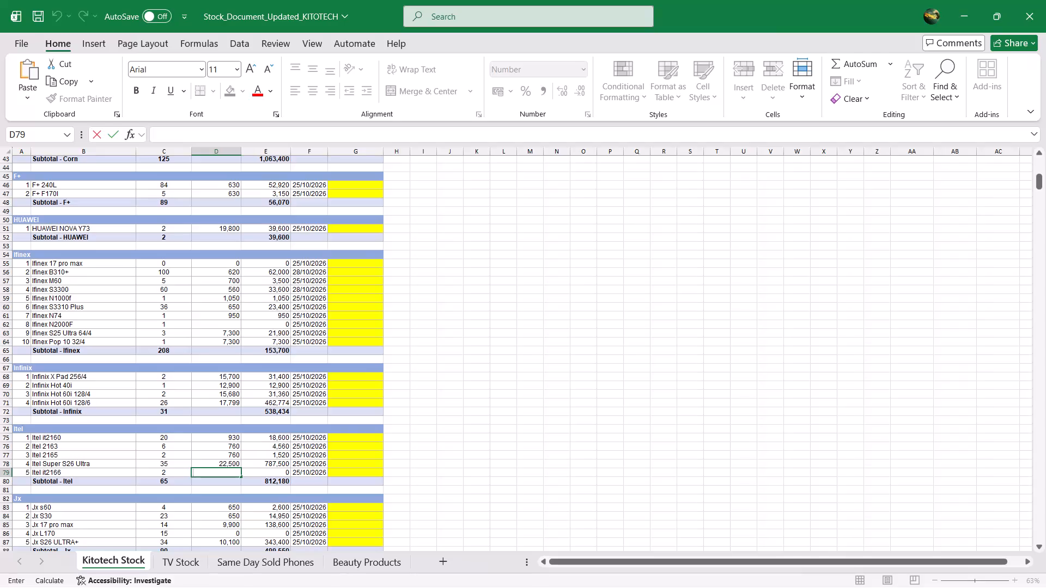
{"action": "type", "text": "87"}
{"action": "key", "text": "0"}
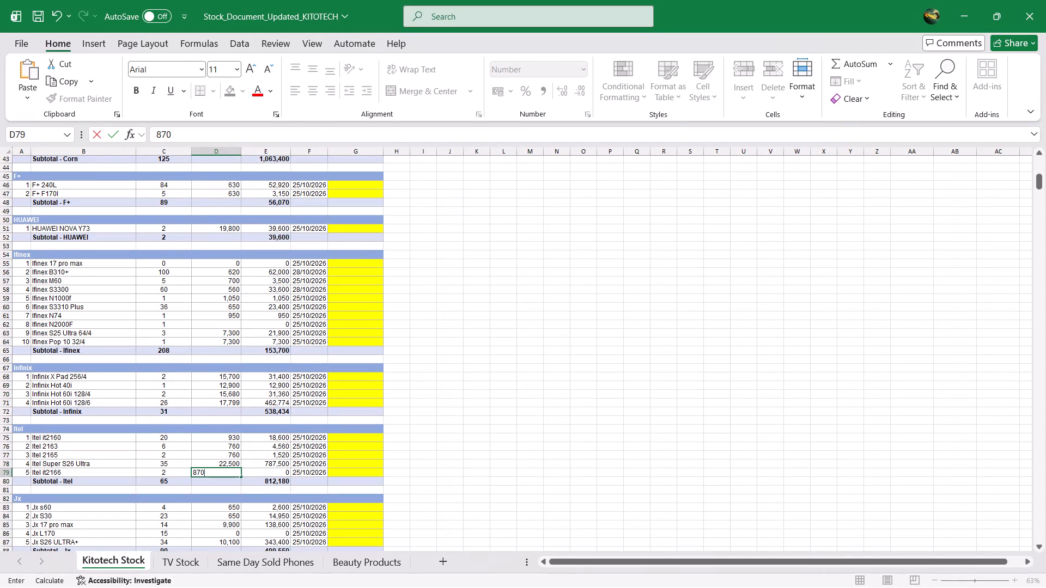
{"action": "left_click", "coordinate": [222, 495]}
Open the unit price of Jx L170 in the Jx section for editing.
{"action": "scroll", "coordinate": [222, 495], "scroll_direction": "down", "scroll_amount": 1}
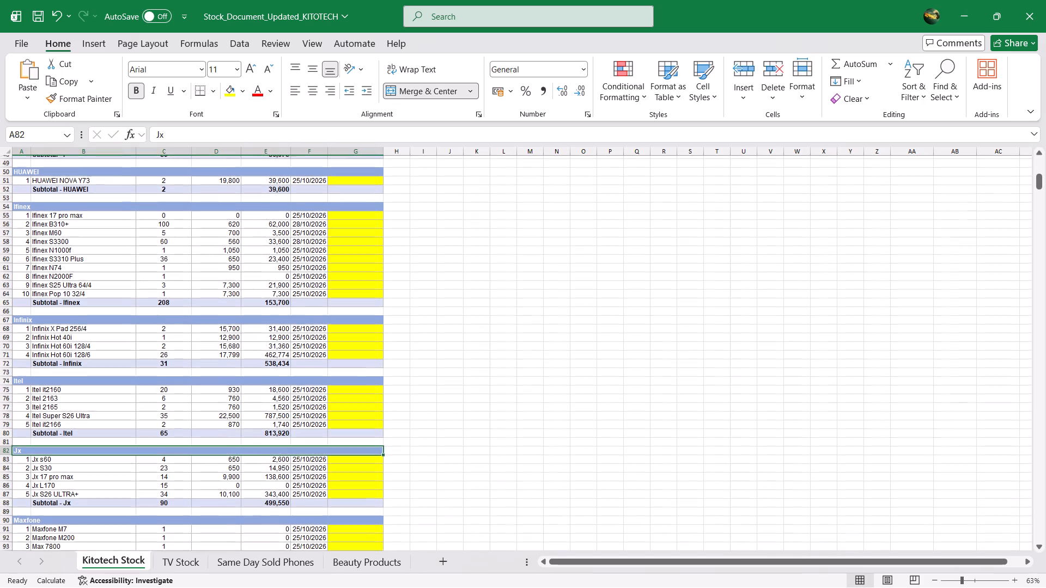
{"action": "scroll", "coordinate": [222, 495], "scroll_direction": "down", "scroll_amount": 1}
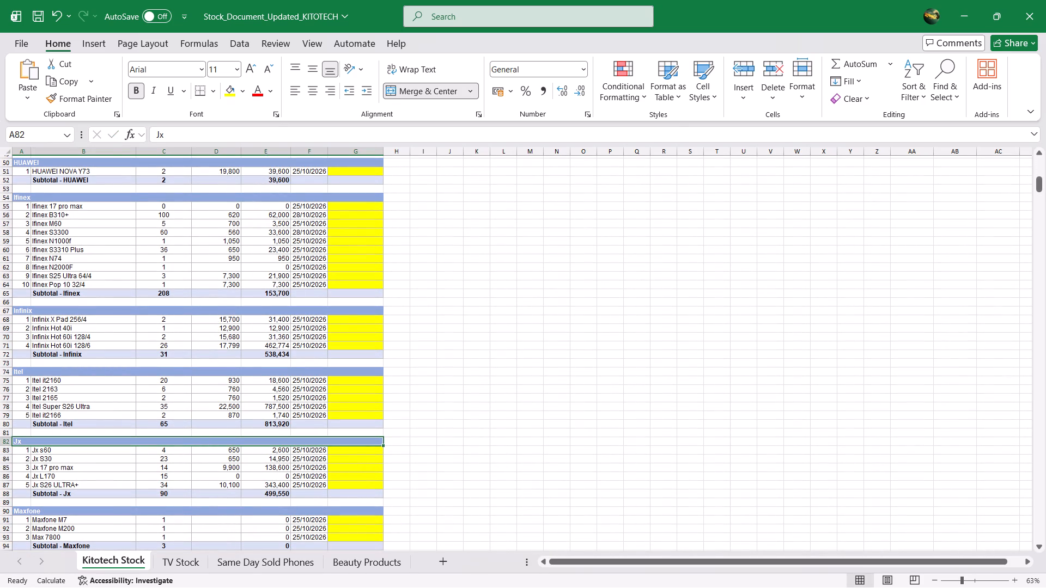
{"action": "scroll", "coordinate": [168, 480], "scroll_direction": "right", "scroll_amount": 1}
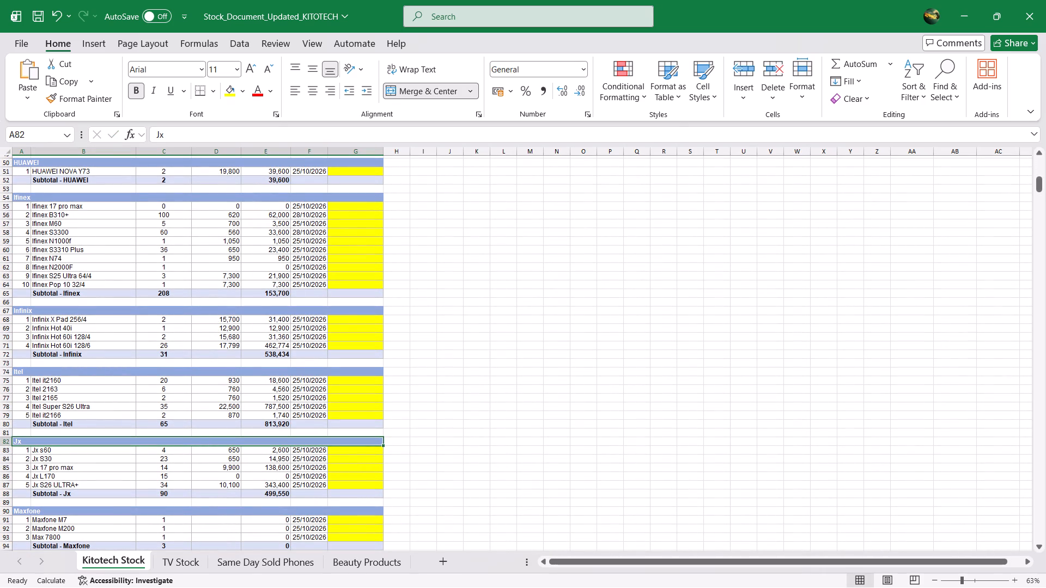
{"action": "double_click", "coordinate": [230, 477]}
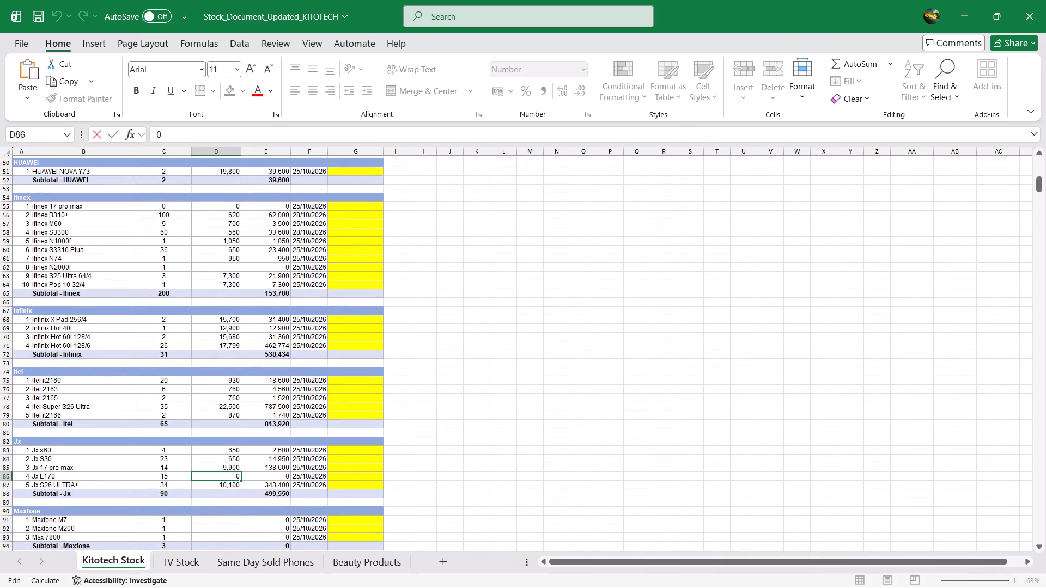
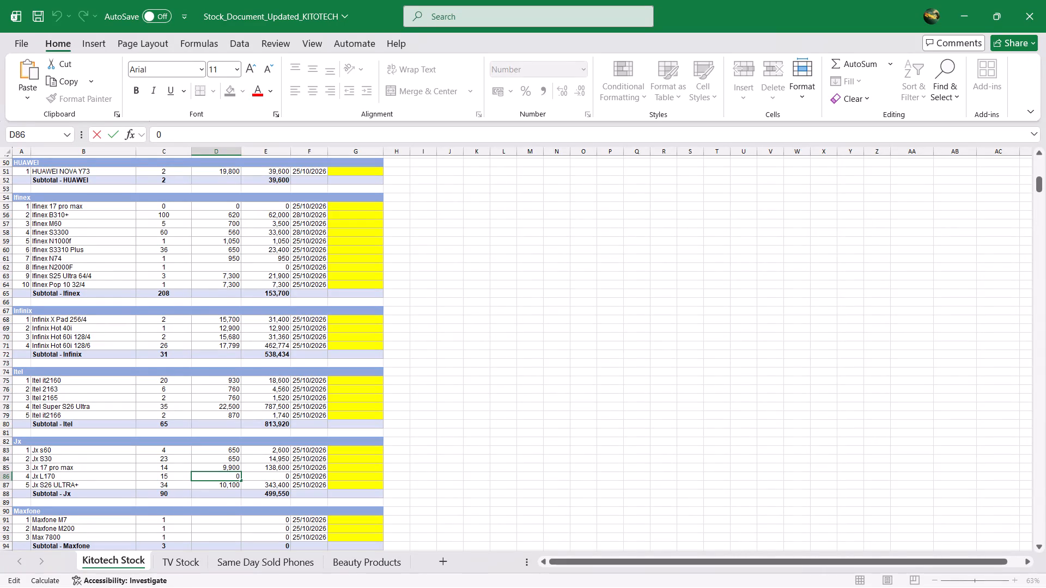
Change the quantity of Jx S26 ULTRA+ in the Jx section to 60.
{"action": "left_click", "coordinate": [175, 488]}
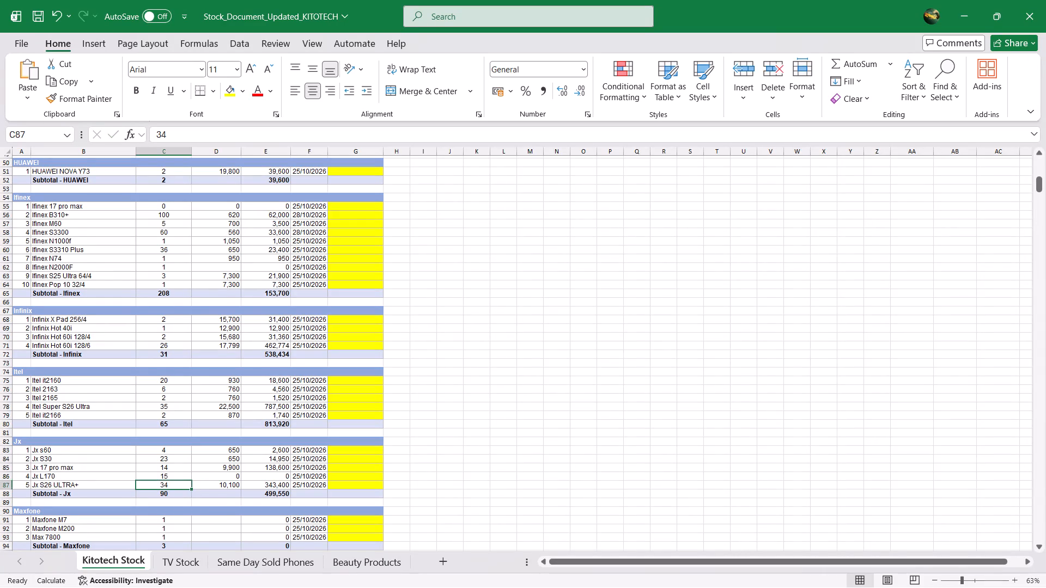
{"action": "double_click", "coordinate": [173, 486]}
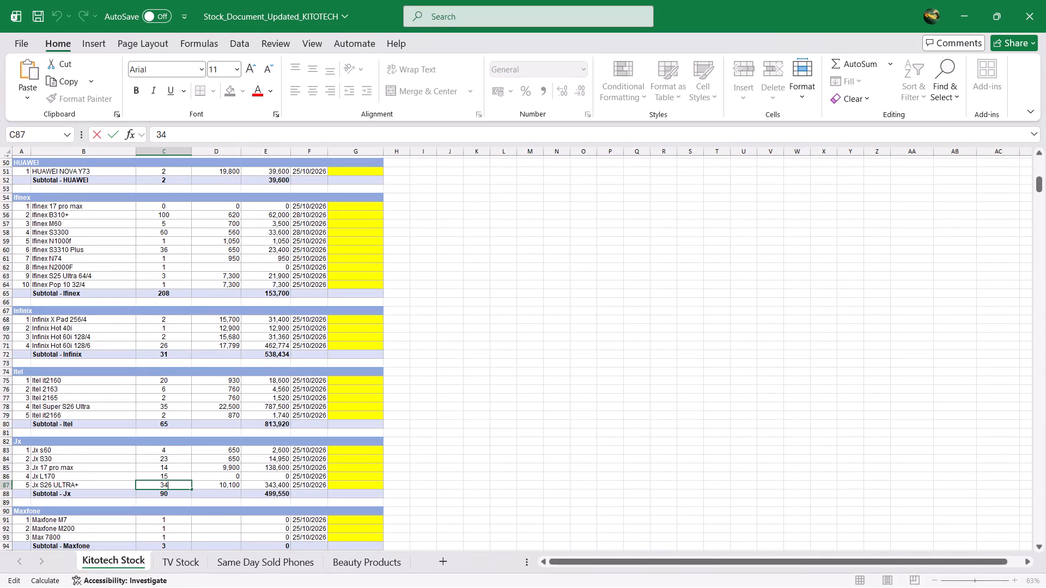
{"action": "key", "text": "BackSpace"}
{"action": "key", "text": "BackSpace"}
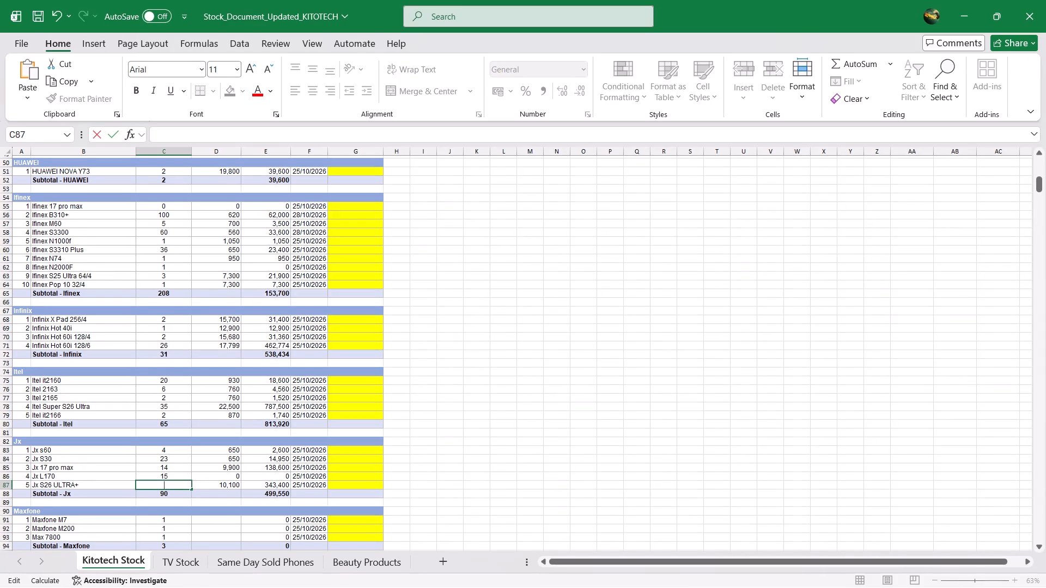
{"action": "type", "text": "60"}
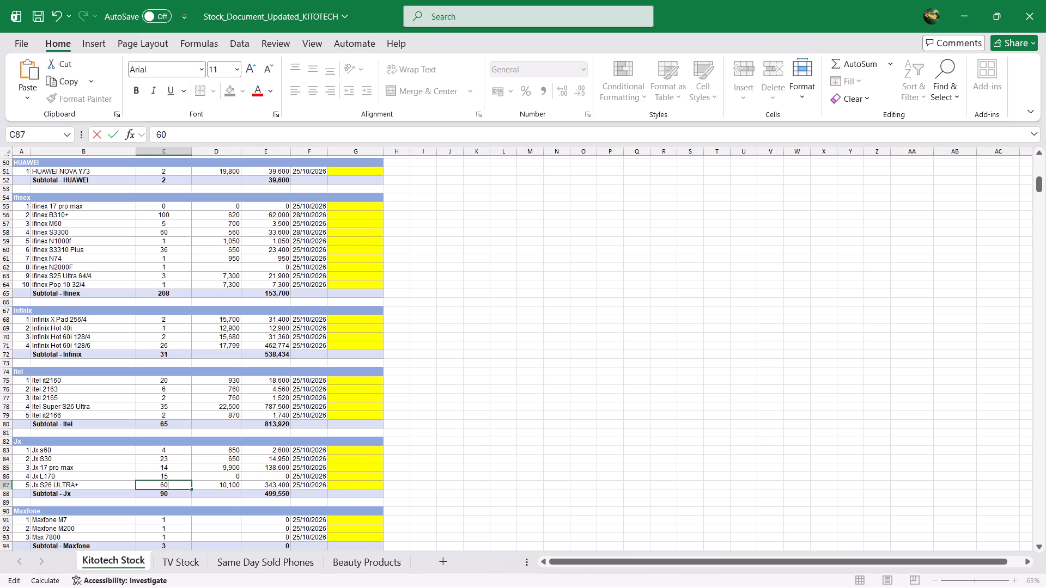
{"action": "left_click", "coordinate": [179, 476]}
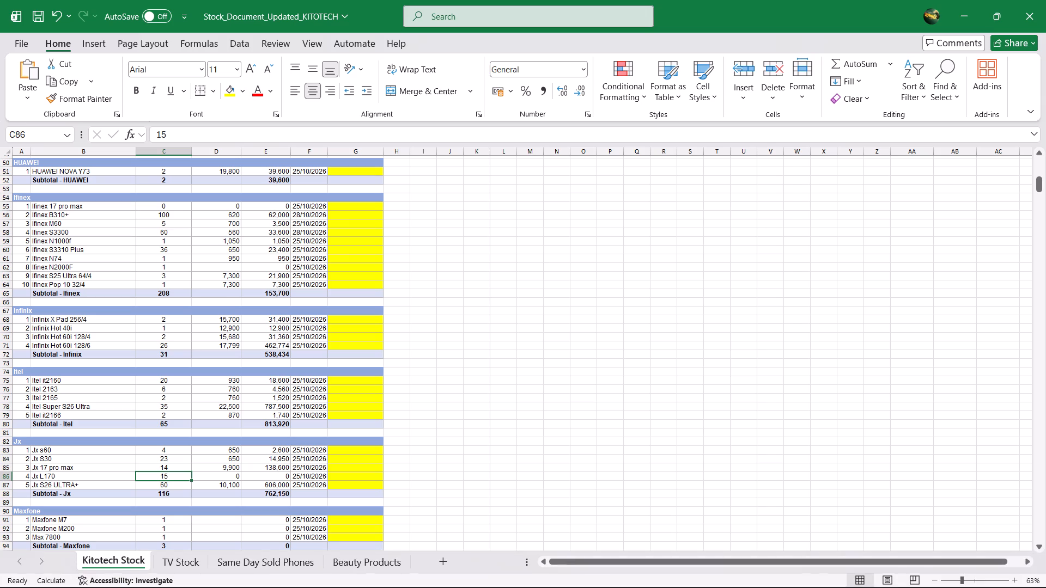
Set the unit price of Jx L170 in the Jx section to 700.
{"action": "double_click", "coordinate": [235, 478]}
{"action": "type", "text": "70"}
Enter 1250 as the unit price of Maxfone M7 in the Maxfone section, keeping it in that row.
{"action": "scroll", "coordinate": [235, 478], "scroll_direction": "down", "scroll_amount": 1}
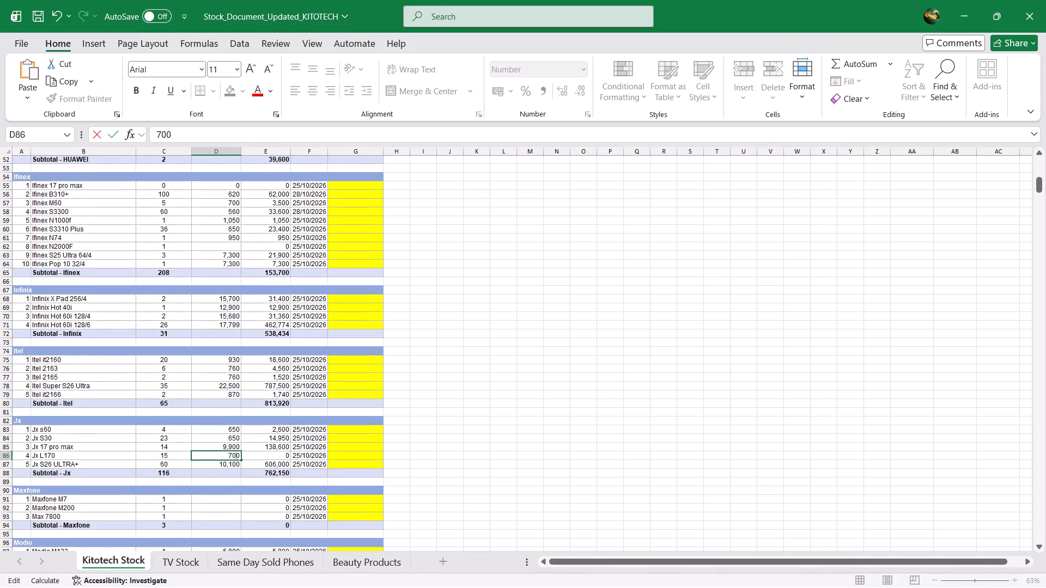
{"action": "left_click", "coordinate": [218, 501]}
{"action": "scroll", "coordinate": [218, 501], "scroll_direction": "down", "scroll_amount": 1}
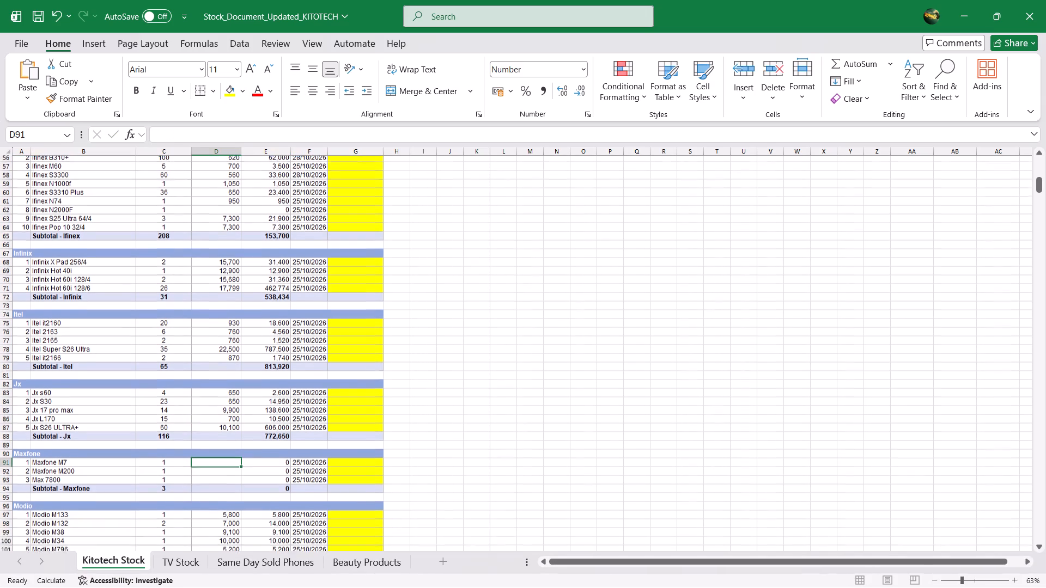
{"action": "scroll", "coordinate": [218, 501], "scroll_direction": "down", "scroll_amount": 1}
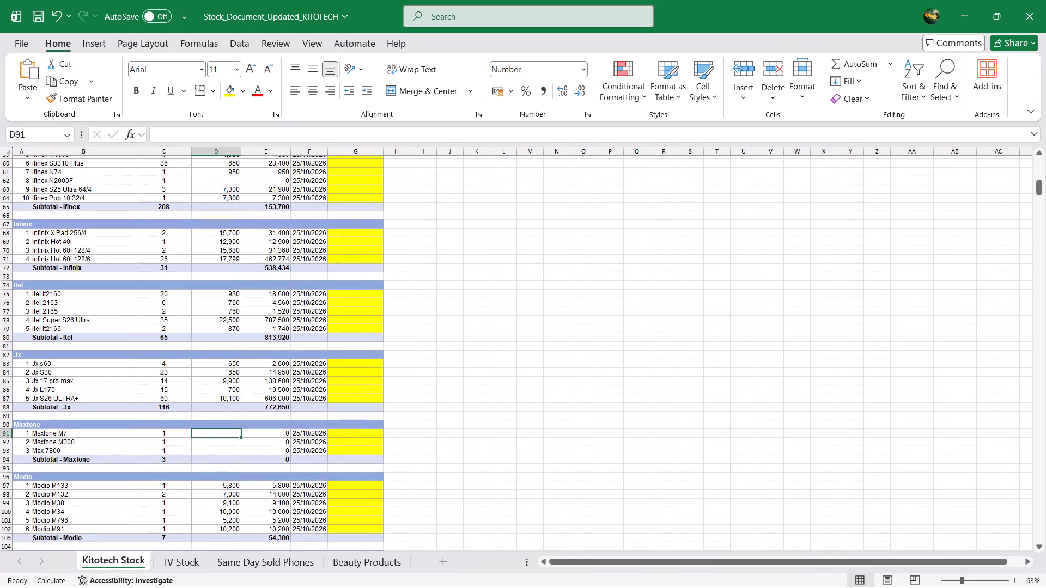
{"action": "key", "text": "1"}
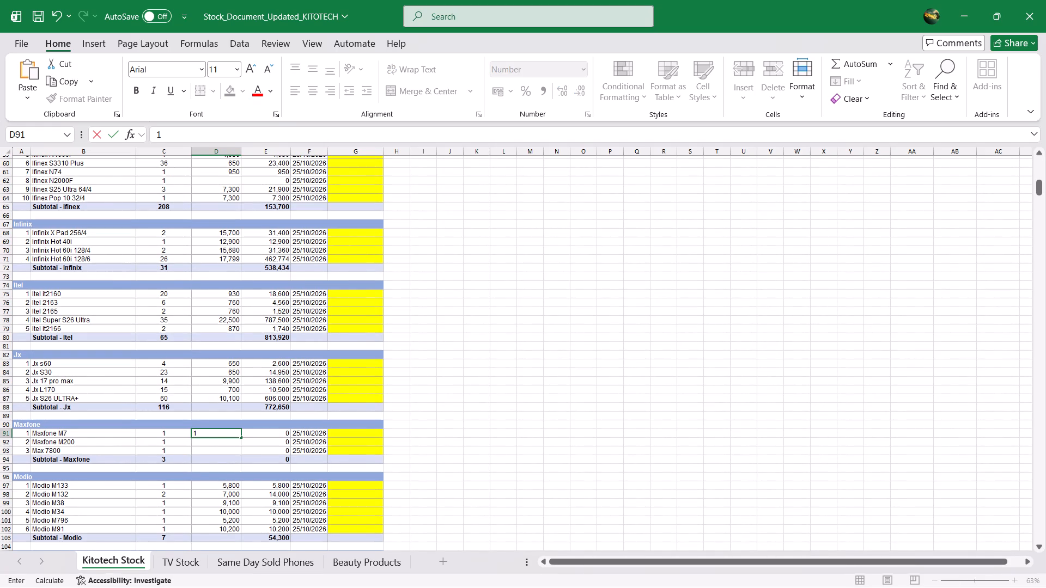
{"action": "type", "text": "250"}
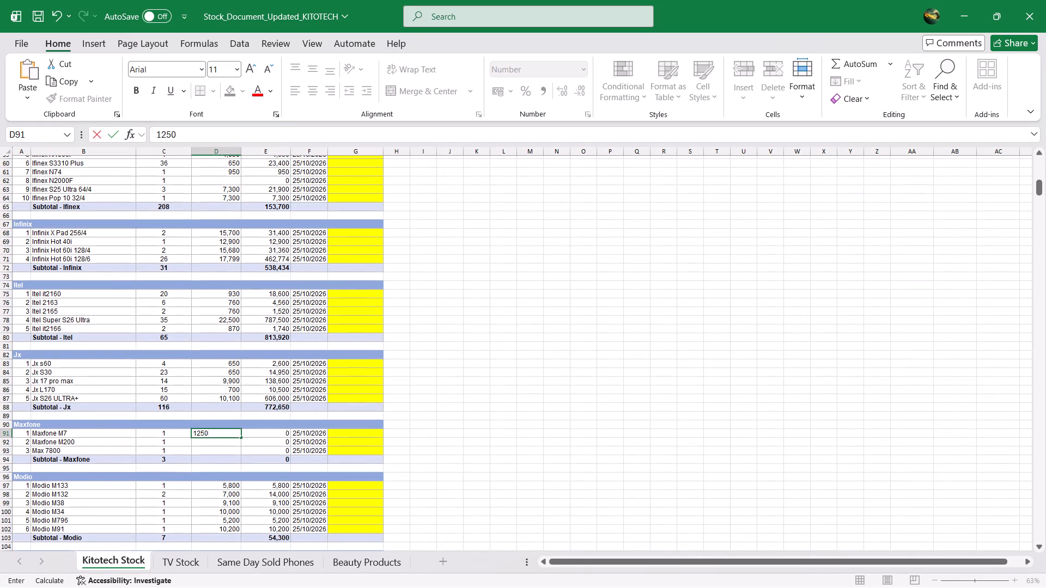
{"action": "left_click", "coordinate": [214, 438]}
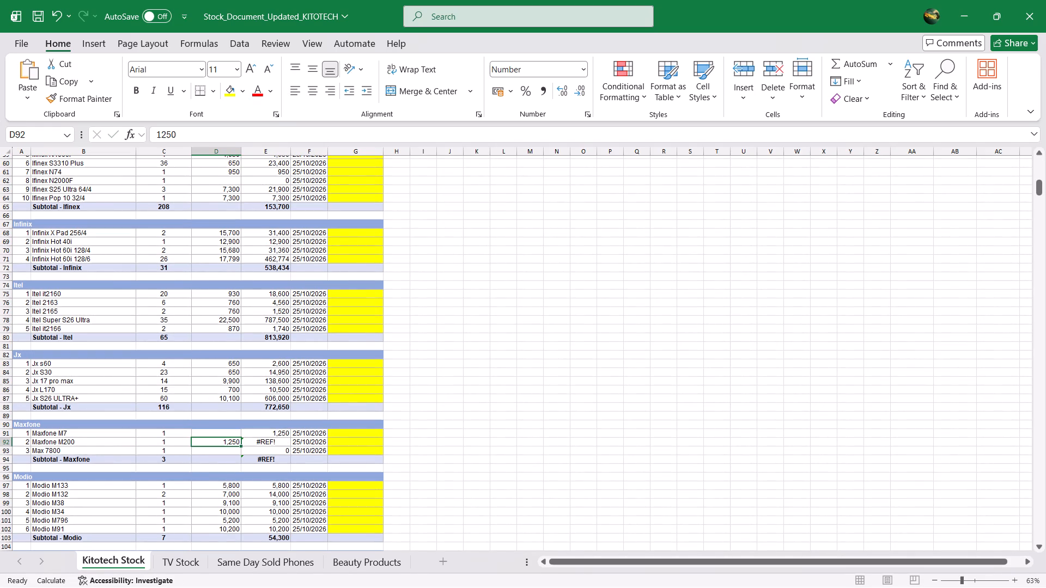
{"action": "left_click", "coordinate": [54, 18]}
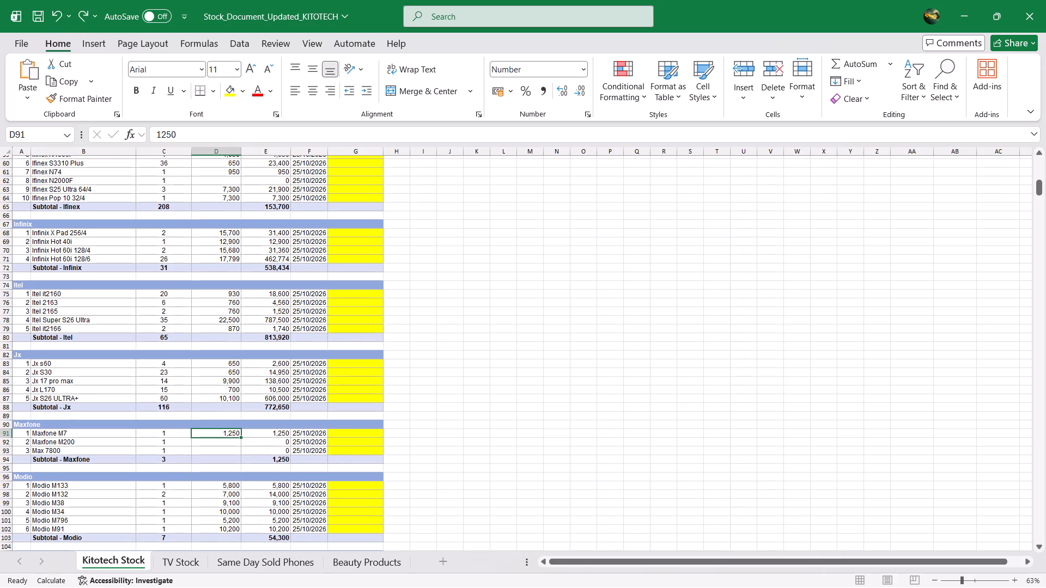
Look through the remaining brand sections of the Kitotech Stock sheet, from Maxfone to Misc, for missing unit prices.
{"action": "left_click", "coordinate": [209, 443]}
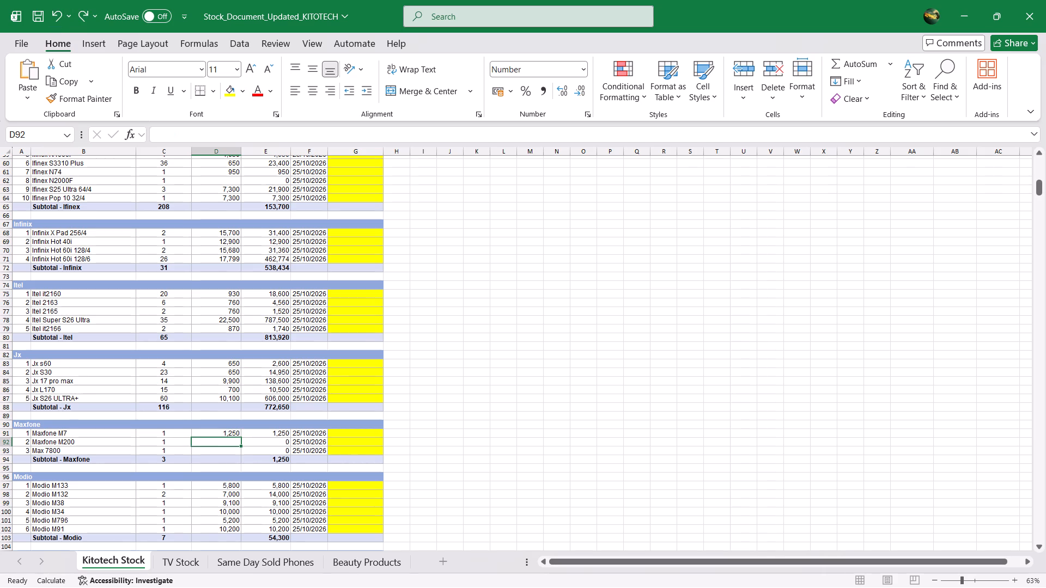
{"action": "scroll", "coordinate": [209, 443], "scroll_direction": "down", "scroll_amount": 3}
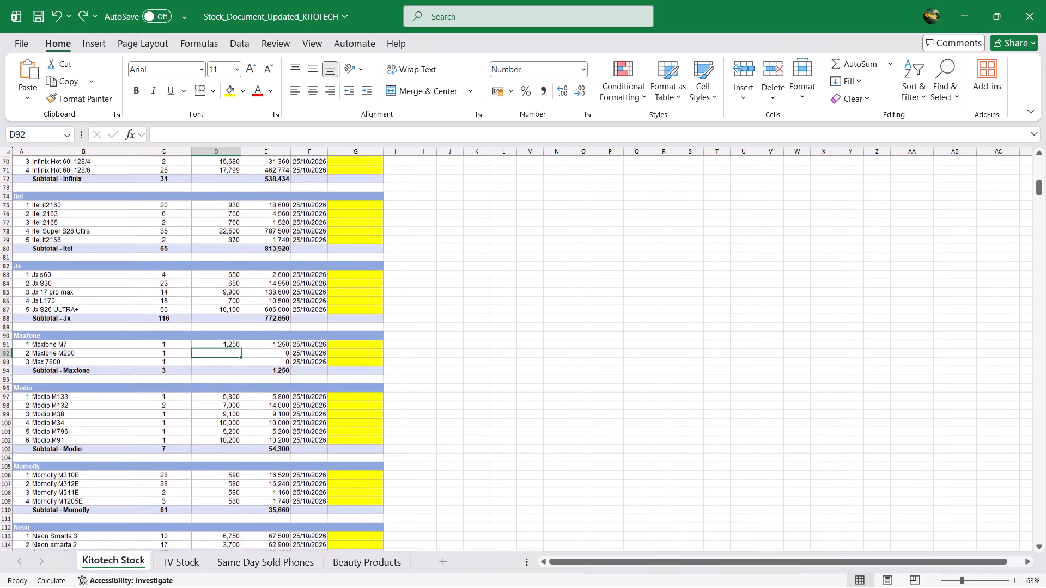
{"action": "scroll", "coordinate": [209, 443], "scroll_direction": "down", "scroll_amount": 4}
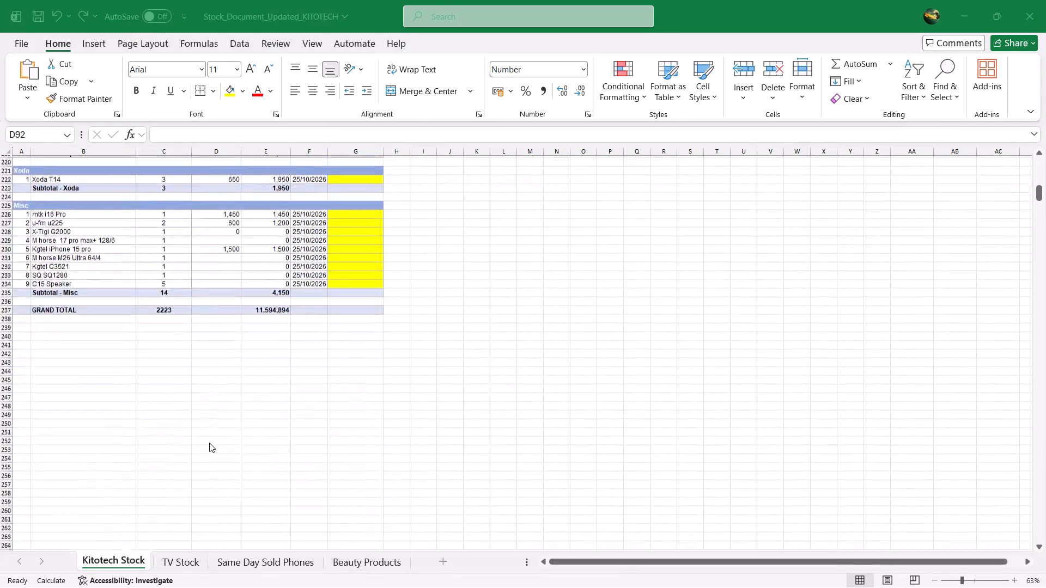
{"action": "scroll", "coordinate": [209, 443], "scroll_direction": "up", "scroll_amount": 2}
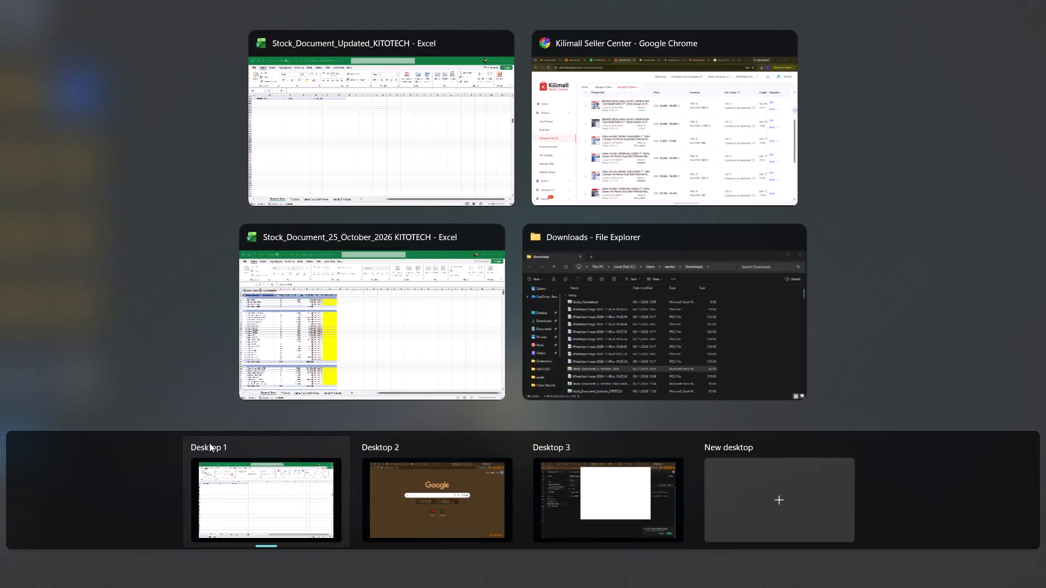
{"action": "left_click", "coordinate": [350, 146]}
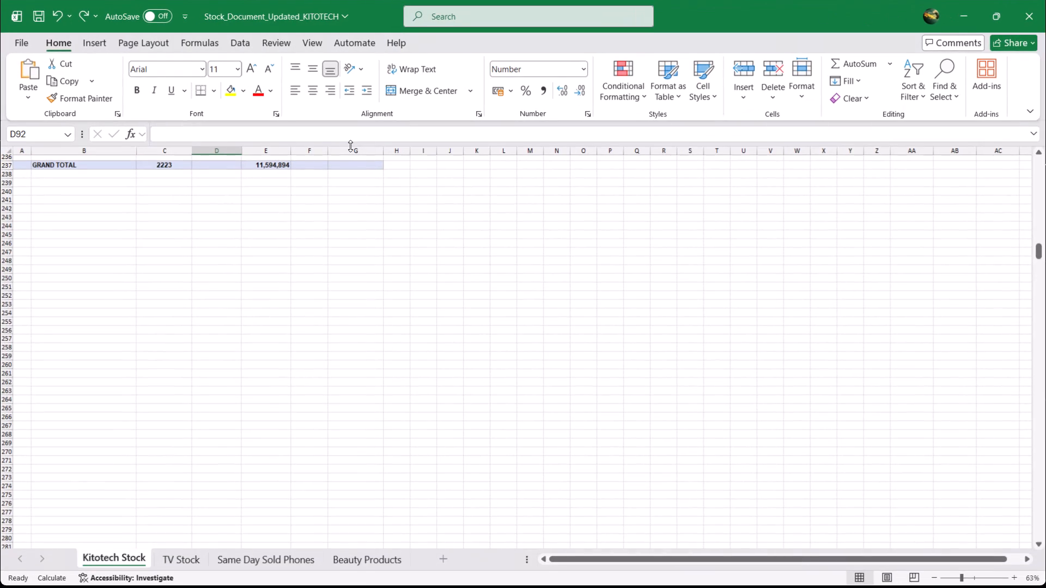
{"action": "scroll", "coordinate": [292, 257], "scroll_direction": "up", "scroll_amount": 3}
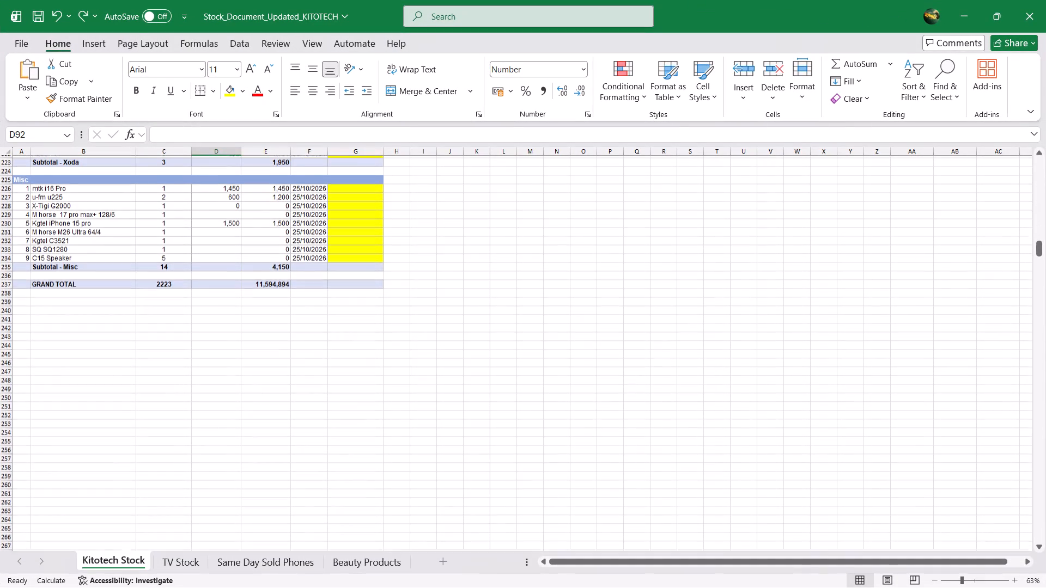
{"action": "scroll", "coordinate": [292, 257], "scroll_direction": "up", "scroll_amount": 3}
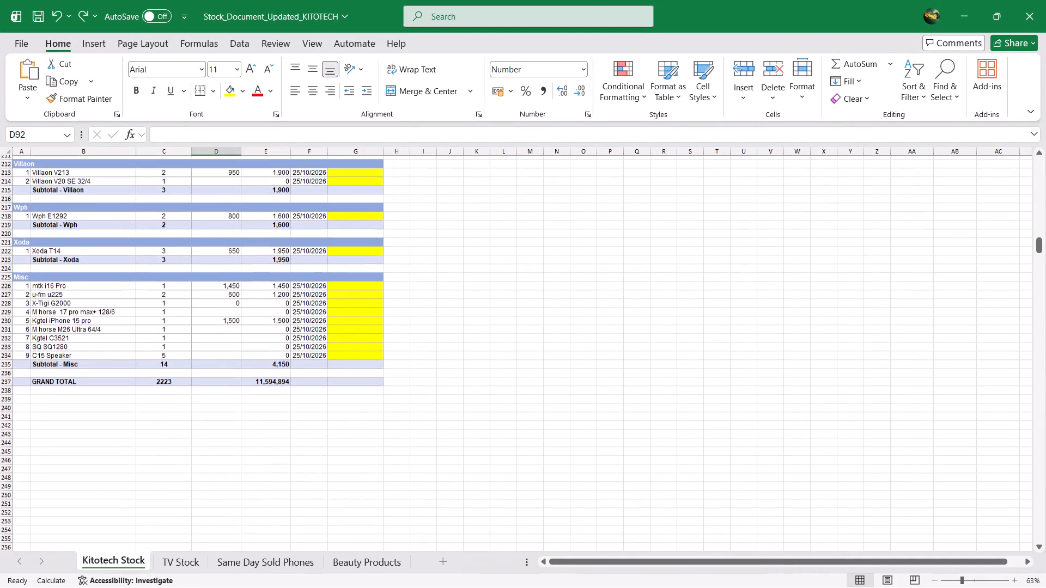
{"action": "scroll", "coordinate": [292, 257], "scroll_direction": "up", "scroll_amount": 2}
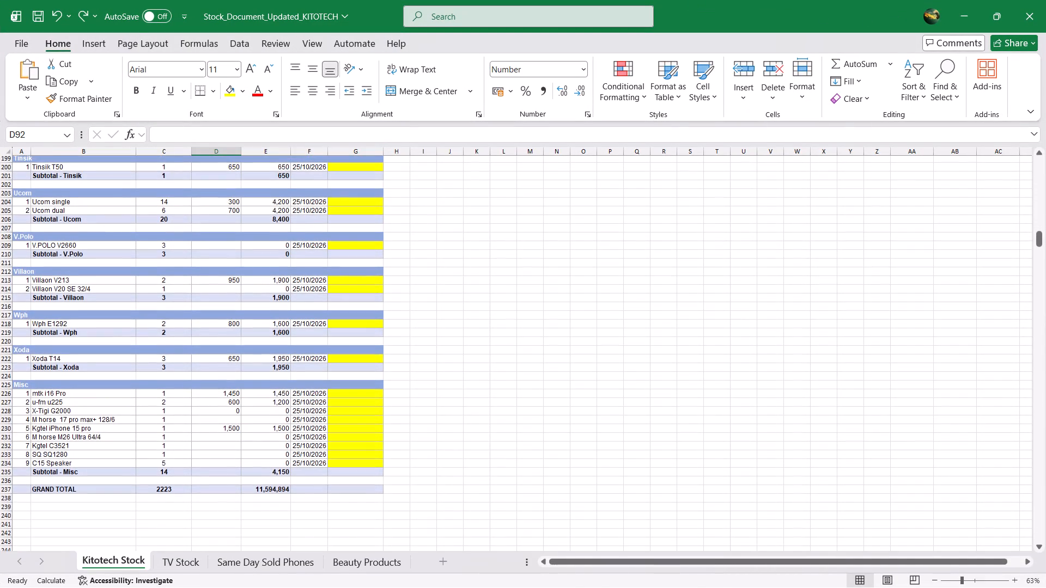
{"action": "scroll", "coordinate": [292, 257], "scroll_direction": "up", "scroll_amount": 2}
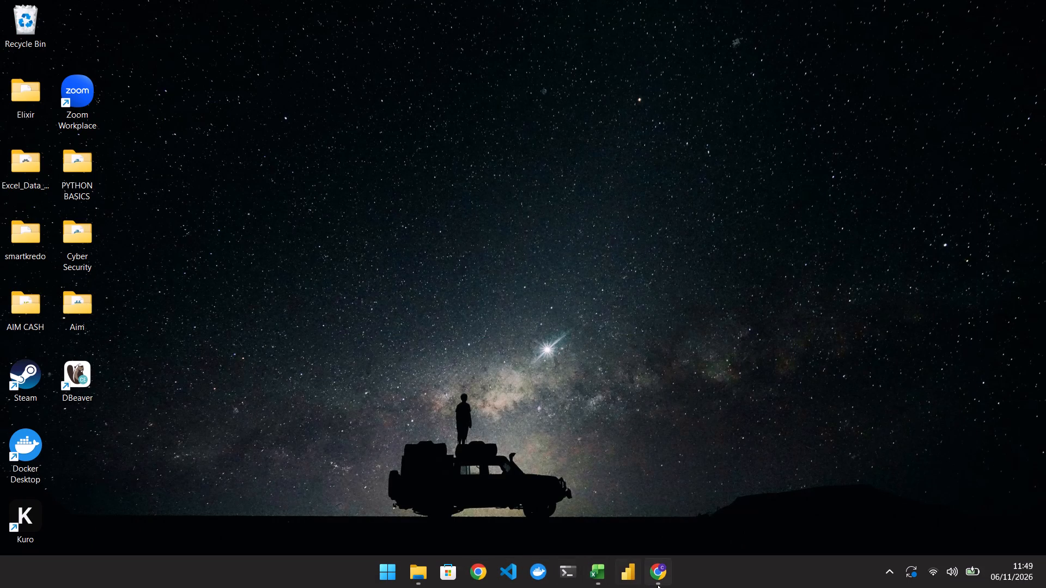
{"action": "left_click", "coordinate": [588, 573]}
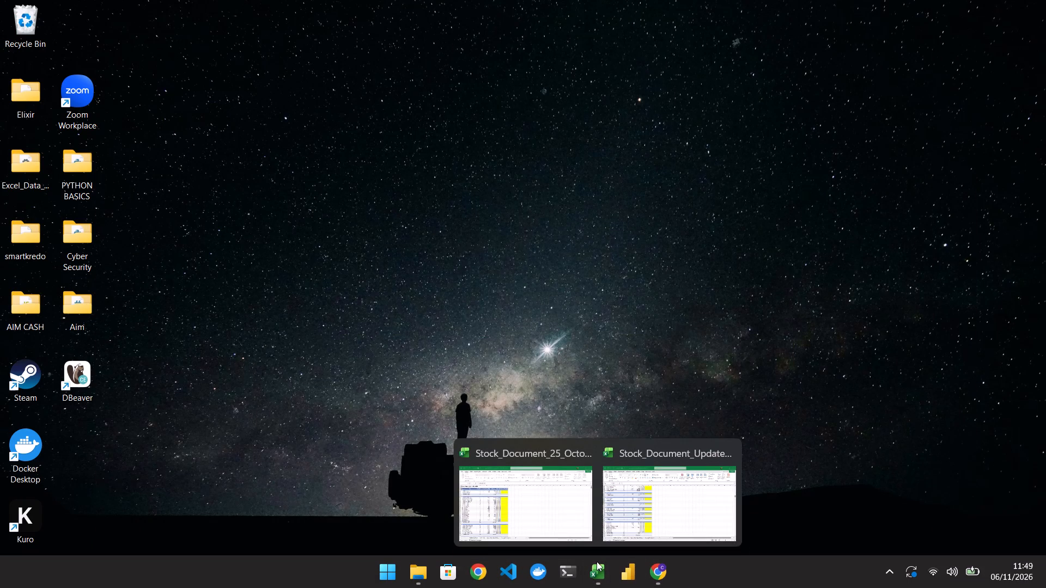
{"action": "left_click", "coordinate": [637, 513]}
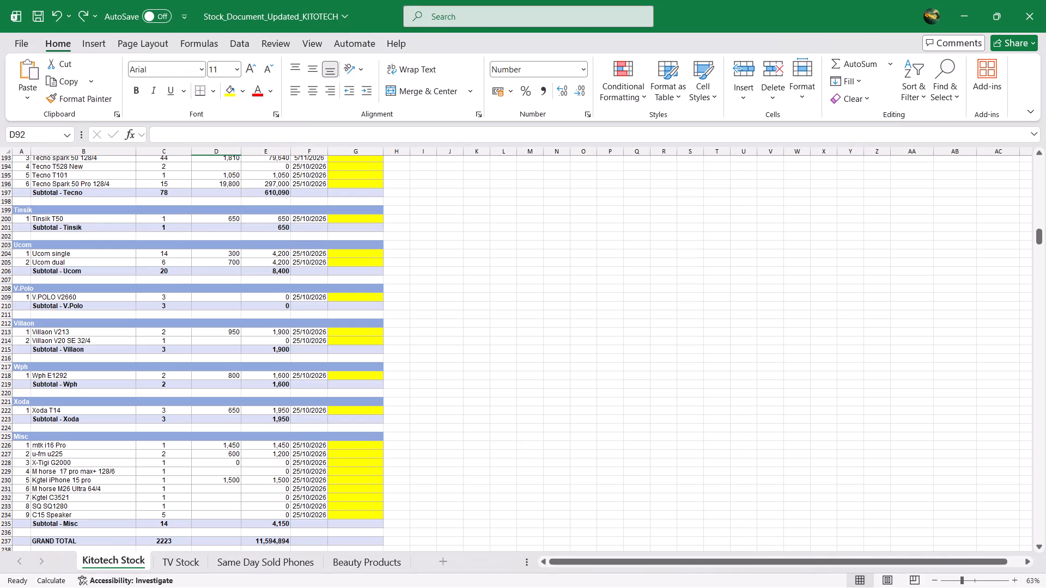
{"action": "scroll", "coordinate": [241, 395], "scroll_direction": "up", "scroll_amount": 2}
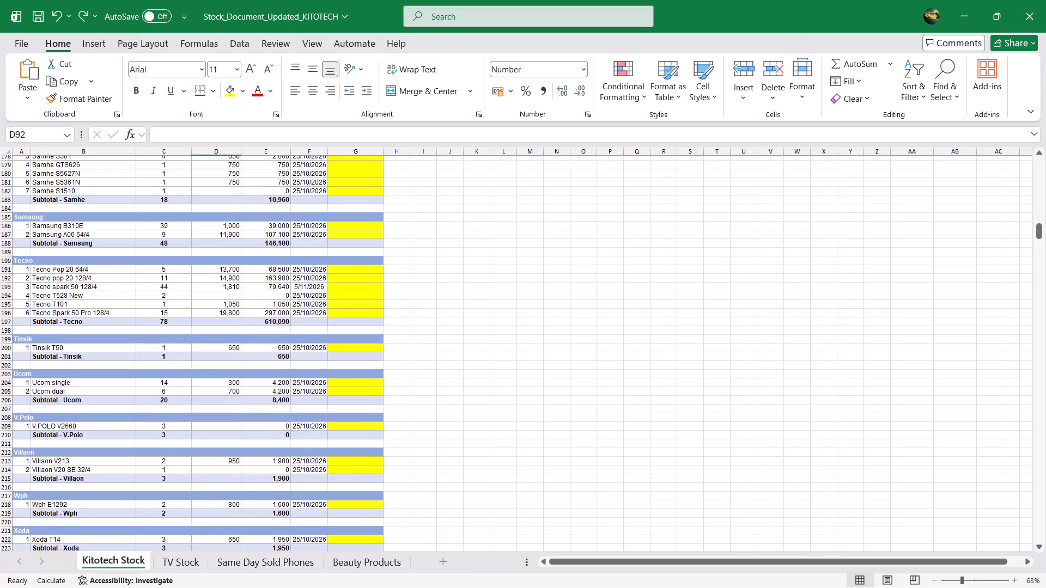
{"action": "scroll", "coordinate": [241, 395], "scroll_direction": "up", "scroll_amount": 2}
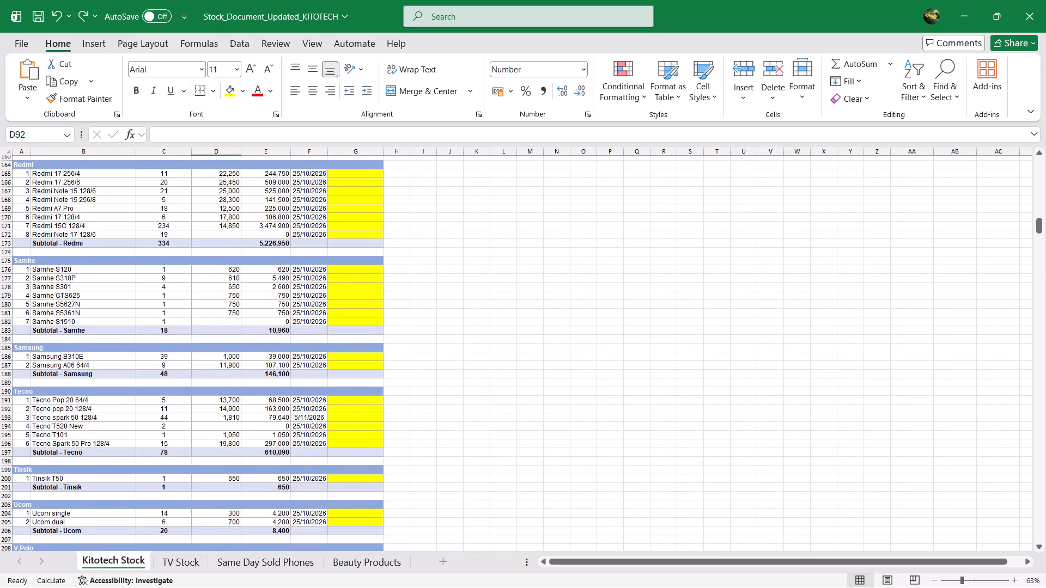
{"action": "scroll", "coordinate": [241, 395], "scroll_direction": "up", "scroll_amount": 1}
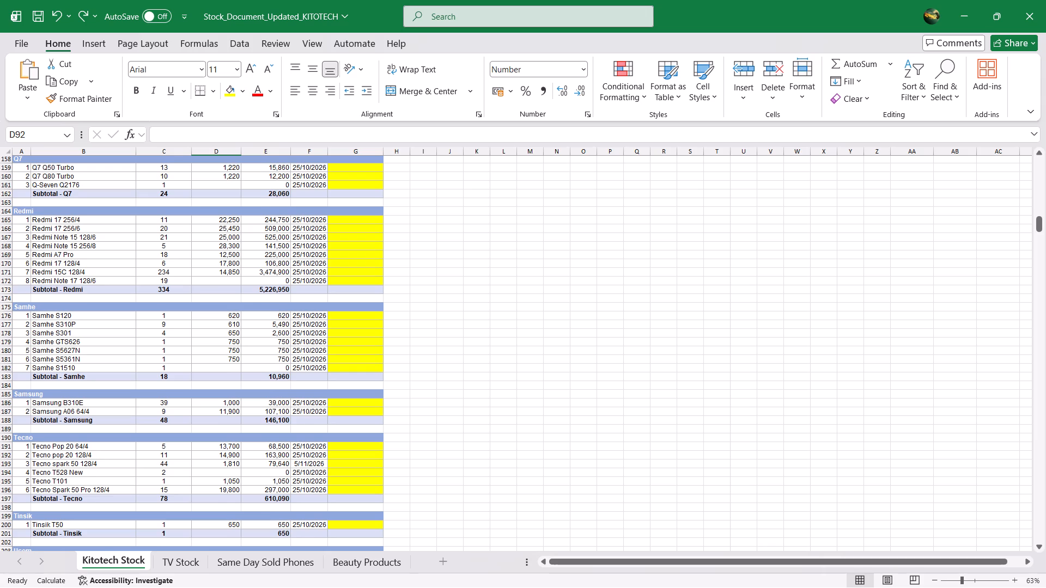
Enter 600 as the unit price of Oking it2166 in the Oking section.
{"action": "scroll", "coordinate": [177, 290], "scroll_direction": "up", "scroll_amount": 2}
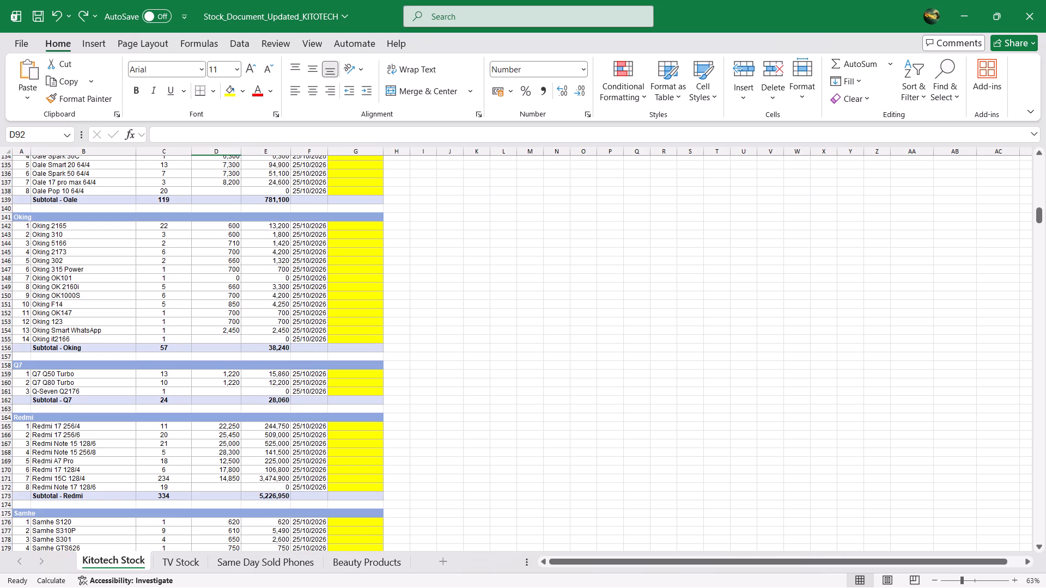
{"action": "double_click", "coordinate": [226, 340]}
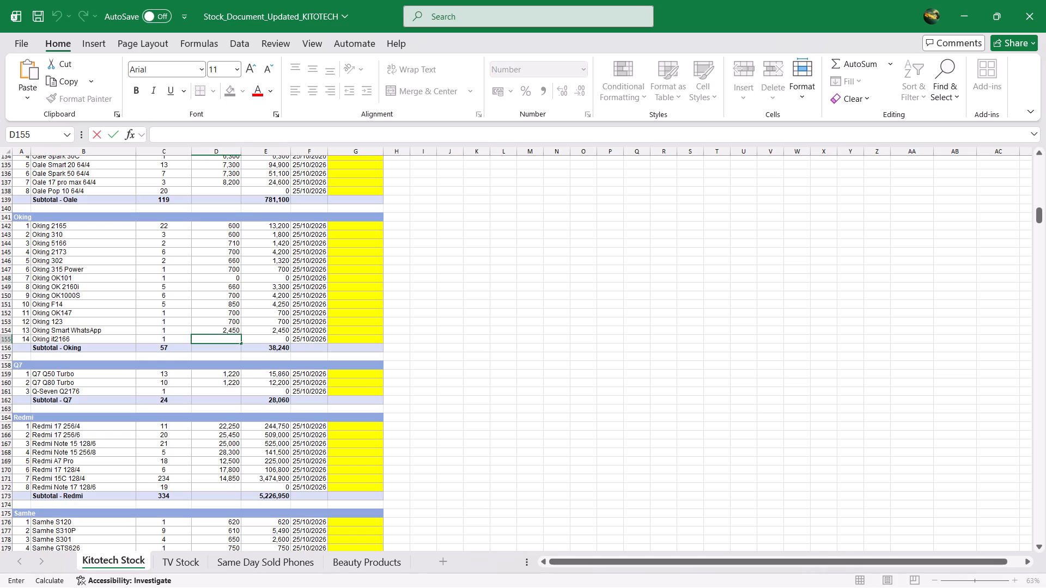
{"action": "type", "text": "600"}
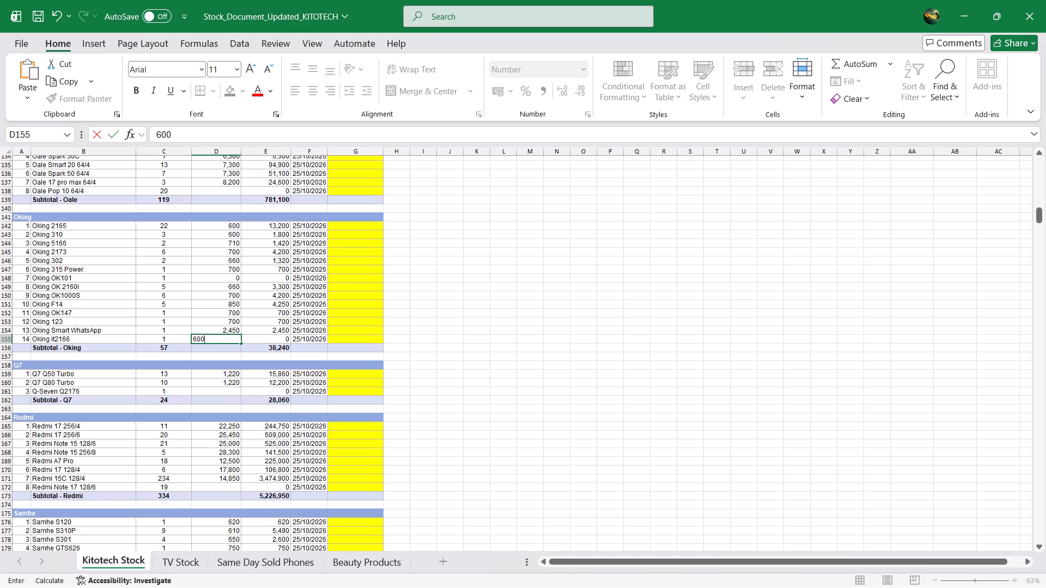
{"action": "left_click", "coordinate": [183, 364]}
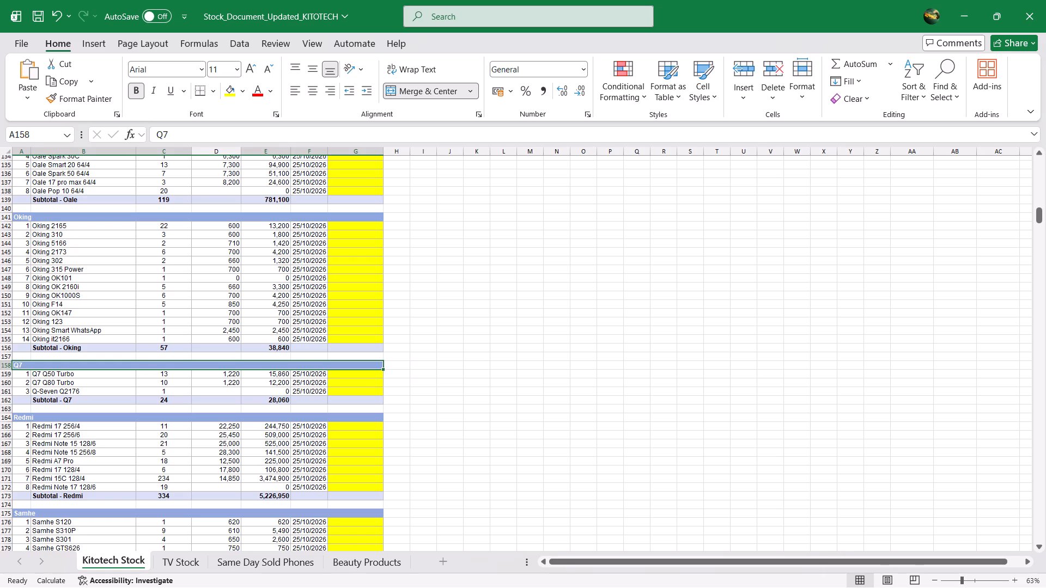
Enter 7300 as the unit price of Oale Pop 10 64/4 in the Oale section.
{"action": "left_click", "coordinate": [221, 390]}
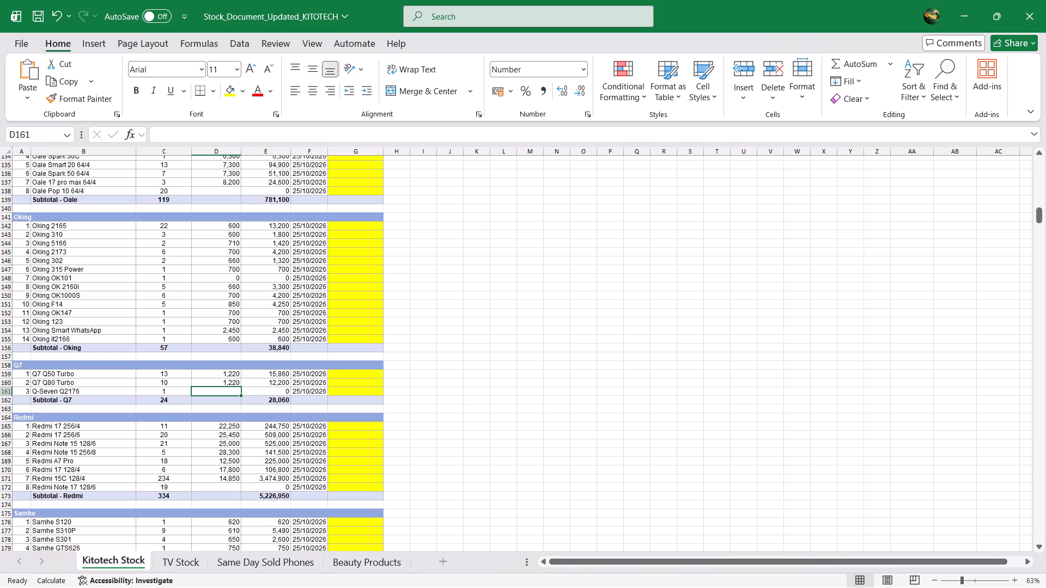
{"action": "scroll", "coordinate": [221, 390], "scroll_direction": "up", "scroll_amount": 1}
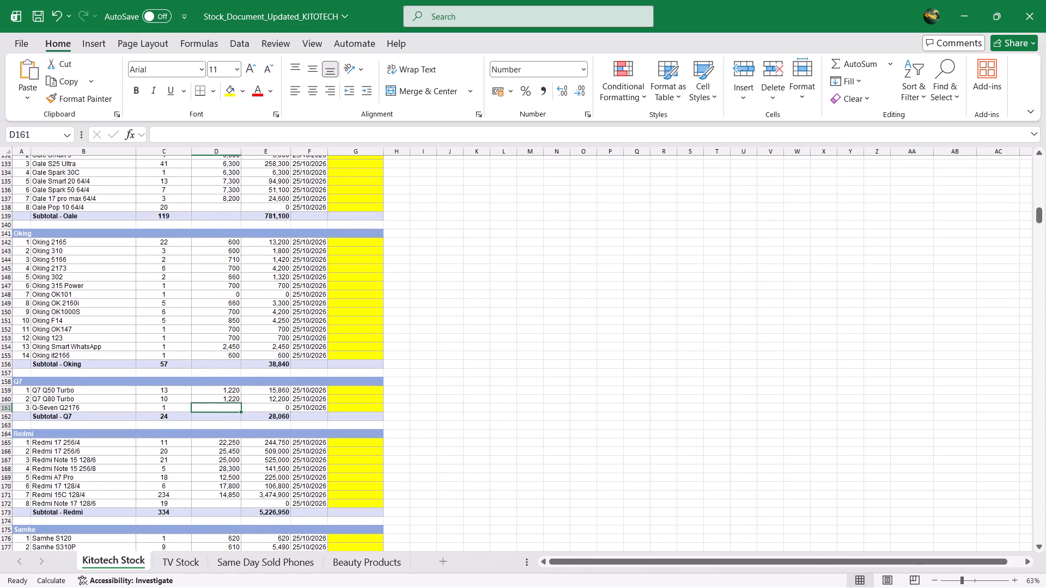
{"action": "scroll", "coordinate": [221, 390], "scroll_direction": "up", "scroll_amount": 3}
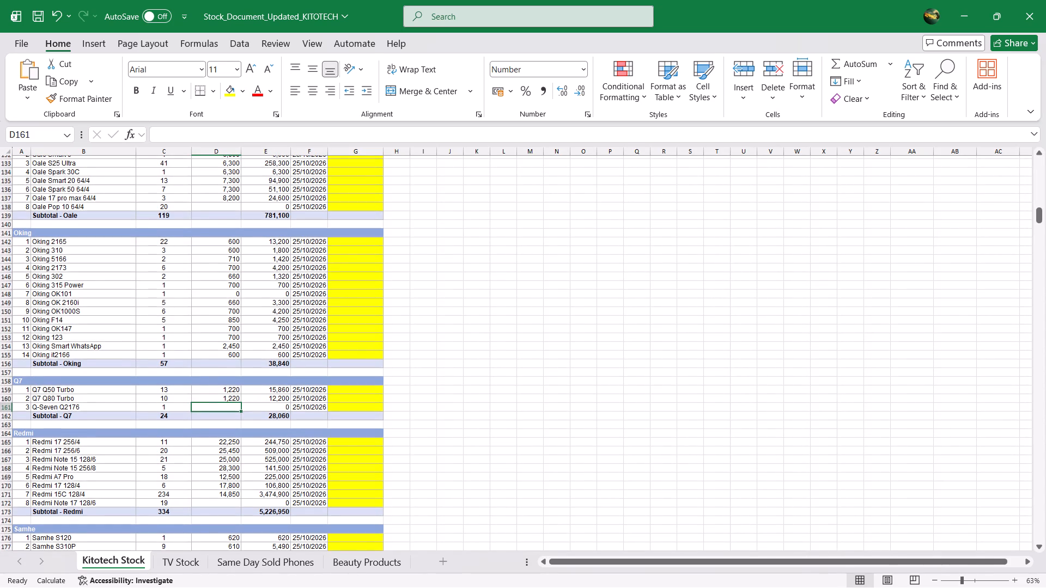
{"action": "scroll", "coordinate": [221, 390], "scroll_direction": "up", "scroll_amount": 2}
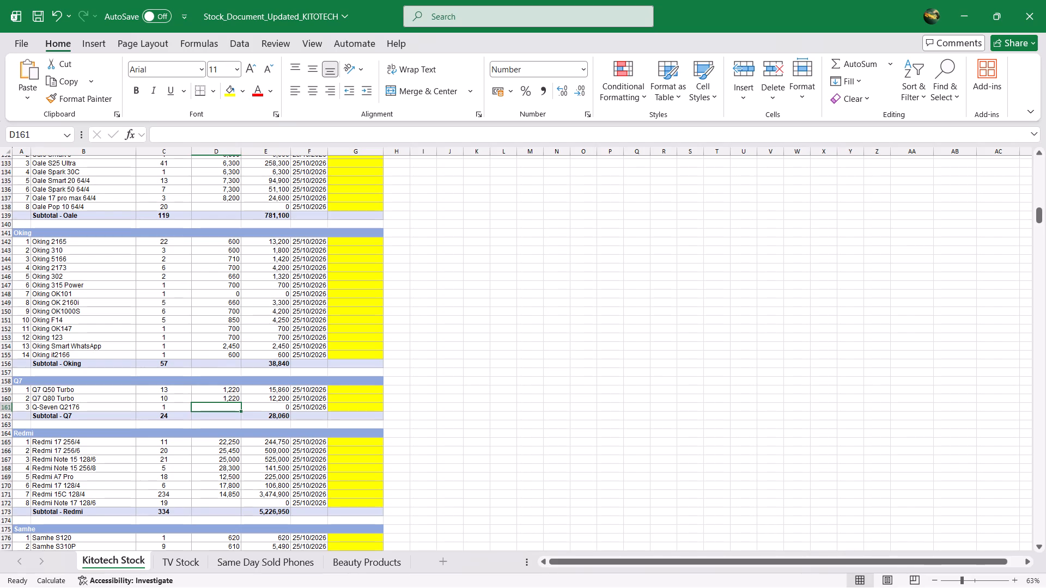
{"action": "scroll", "coordinate": [221, 390], "scroll_direction": "up", "scroll_amount": 1}
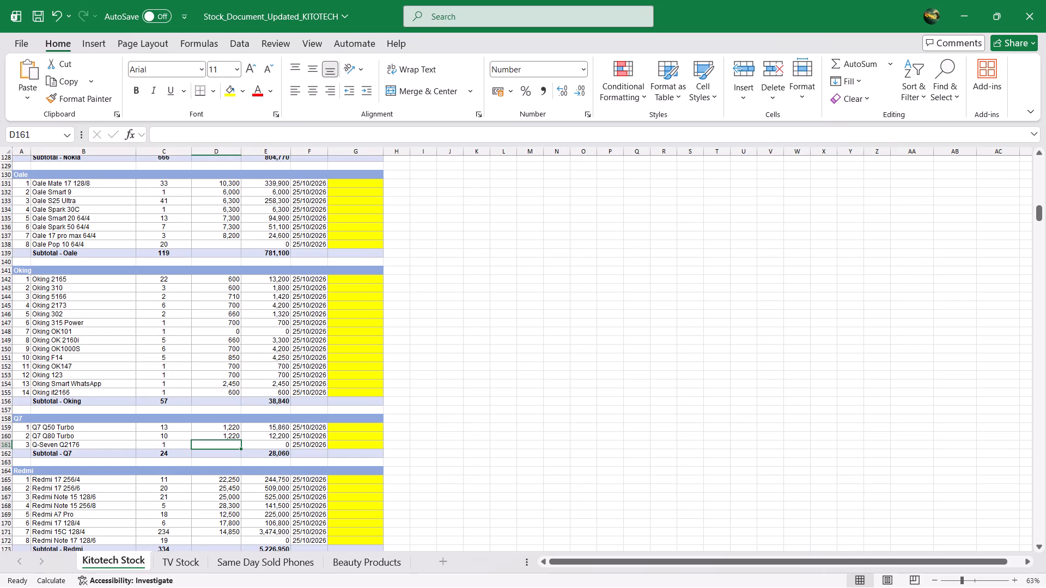
{"action": "scroll", "coordinate": [227, 243], "scroll_direction": "up", "scroll_amount": 3}
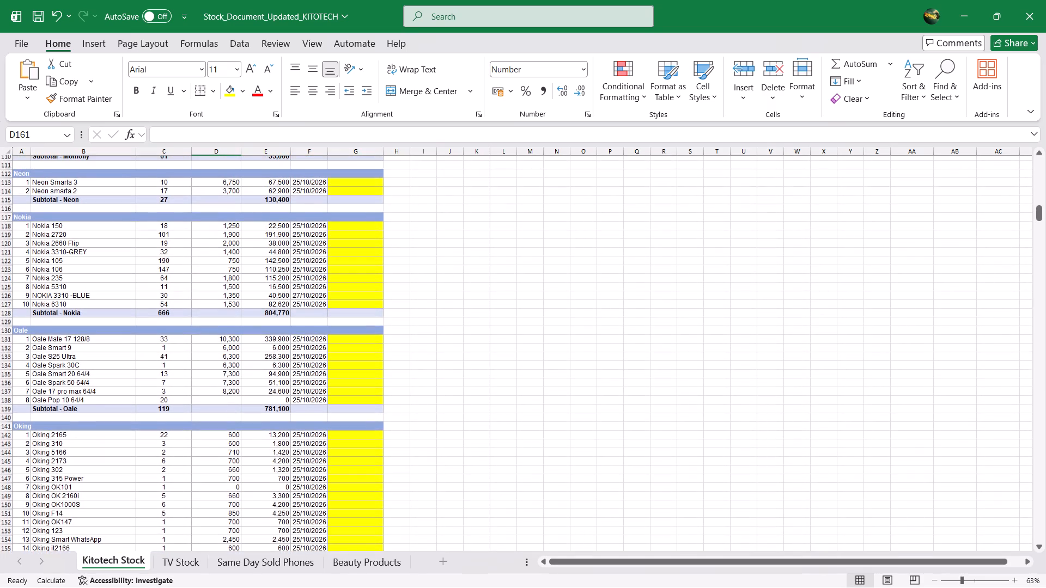
{"action": "scroll", "coordinate": [227, 243], "scroll_direction": "up", "scroll_amount": 2}
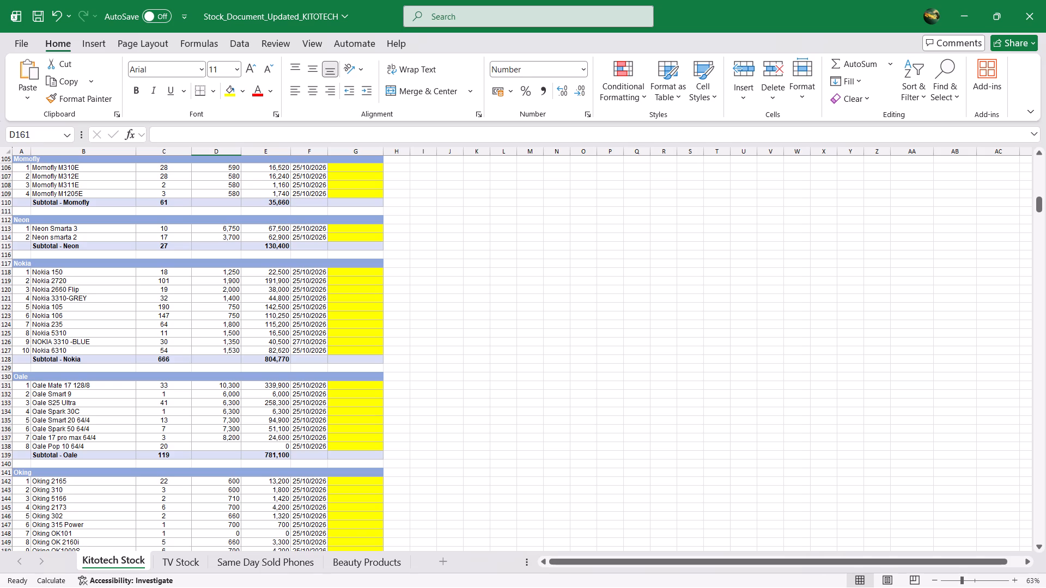
{"action": "left_click", "coordinate": [227, 243]}
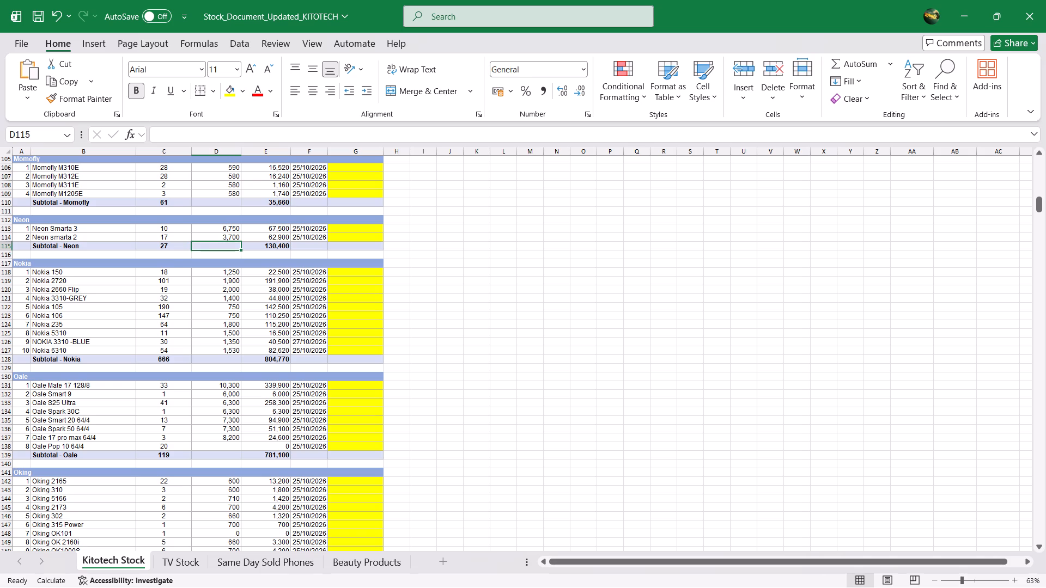
{"action": "double_click", "coordinate": [227, 243]}
{"action": "left_click", "coordinate": [227, 243]}
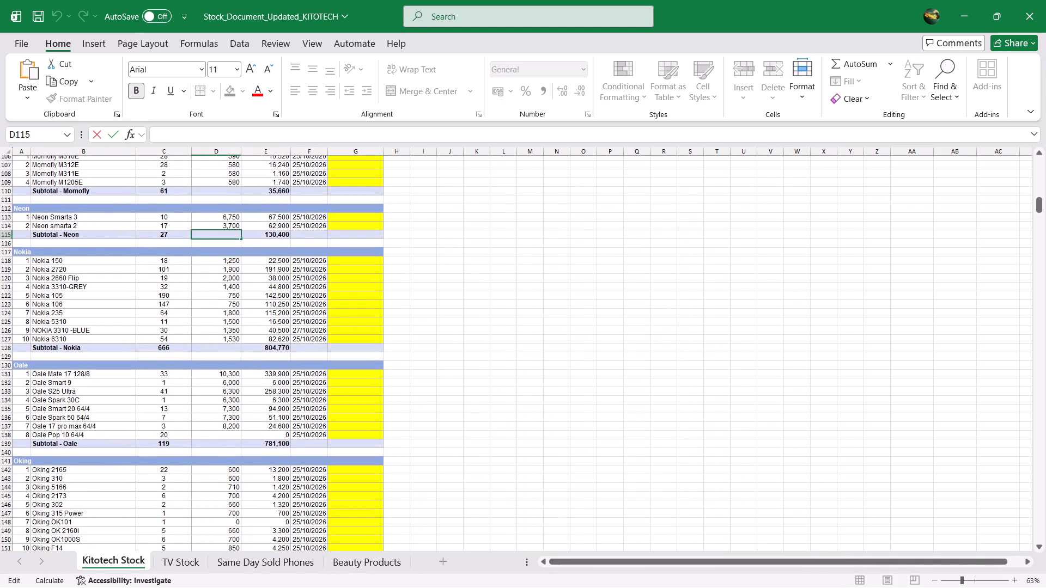
{"action": "double_click", "coordinate": [230, 437]}
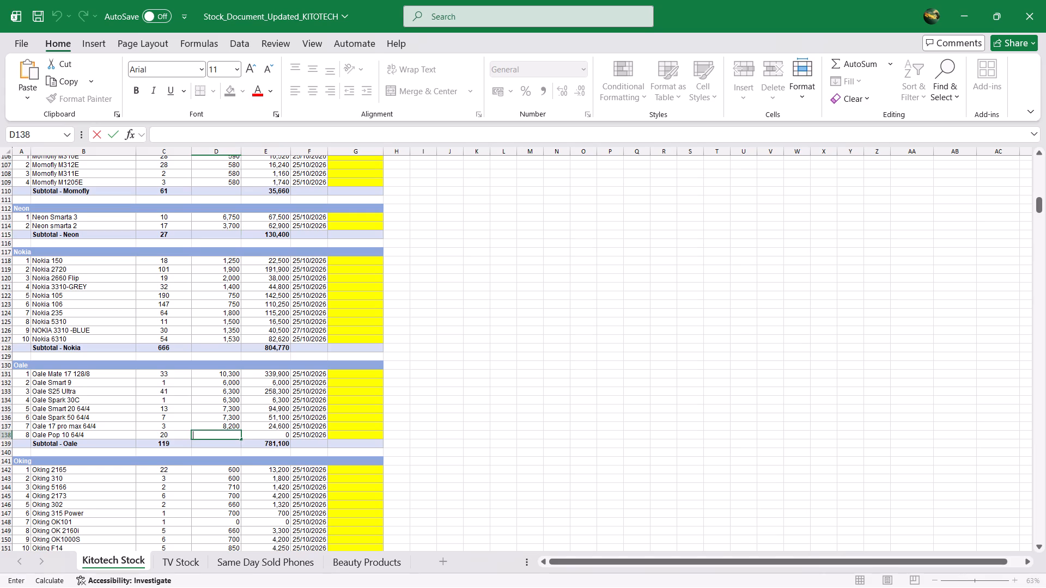
{"action": "type", "text": "7300"}
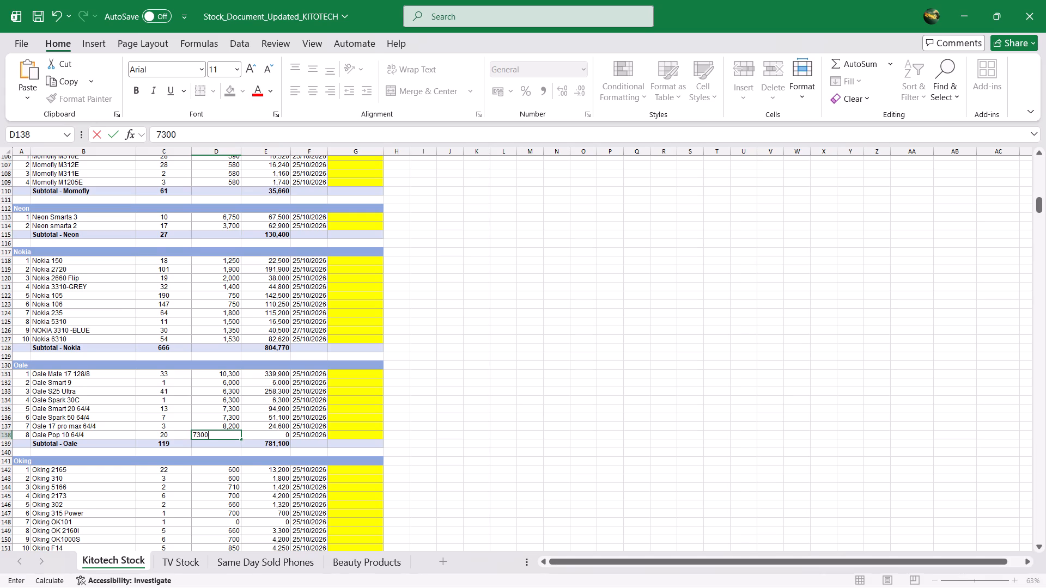
{"action": "left_click", "coordinate": [227, 455]}
Enter 1050 as the unit price of Ifinex N2000F in the Ifinex section.
{"action": "scroll", "coordinate": [227, 455], "scroll_direction": "up", "scroll_amount": 2}
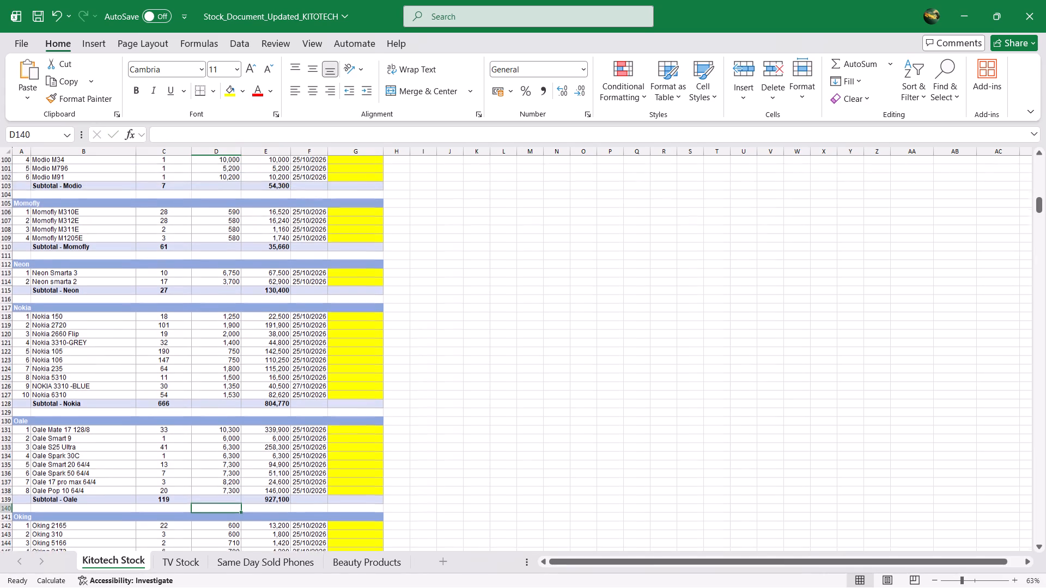
{"action": "scroll", "coordinate": [227, 455], "scroll_direction": "up", "scroll_amount": 4}
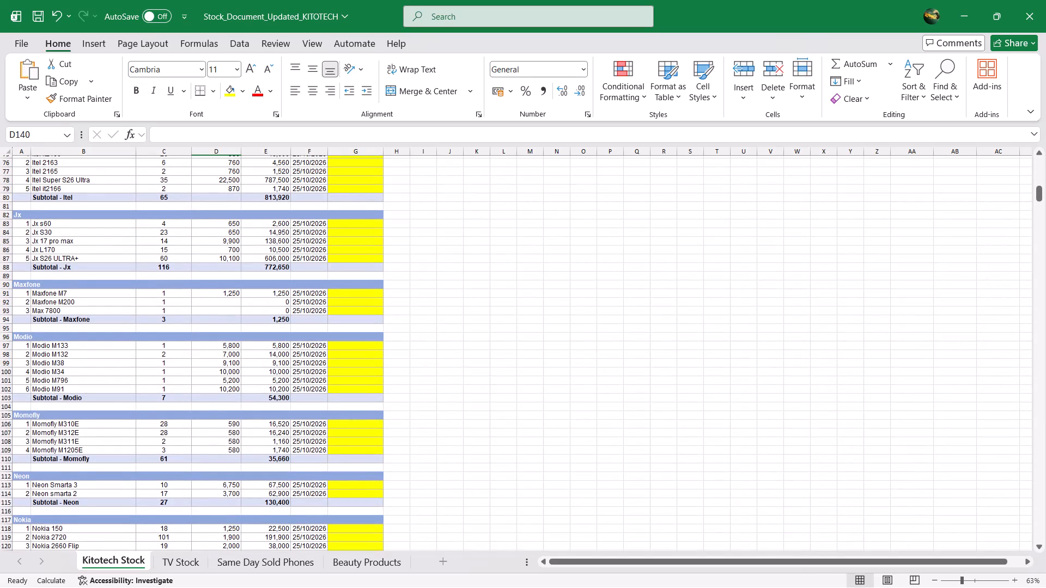
{"action": "scroll", "coordinate": [258, 283], "scroll_direction": "up", "scroll_amount": 1}
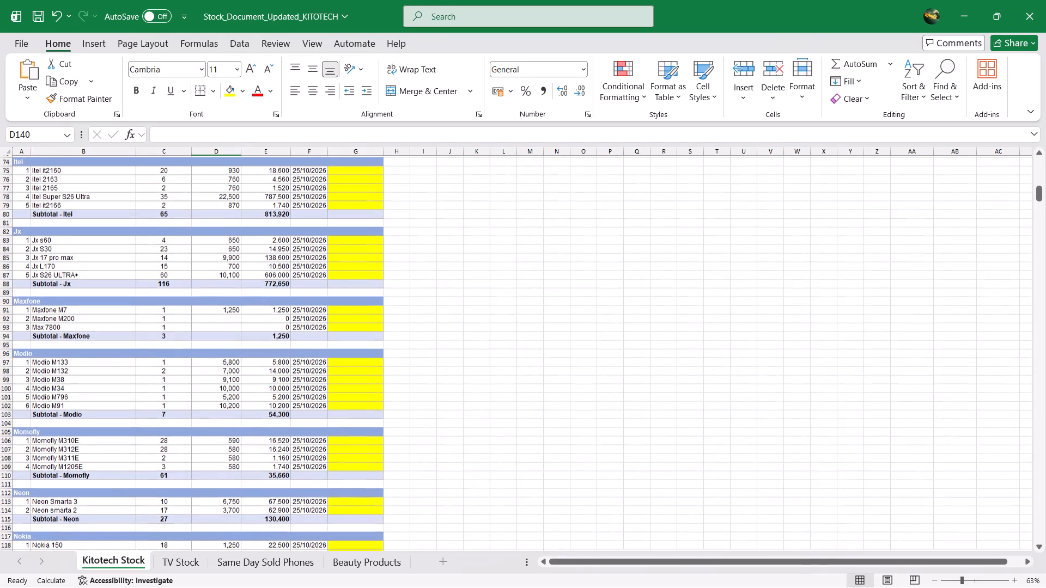
{"action": "scroll", "coordinate": [258, 283], "scroll_direction": "up", "scroll_amount": 2}
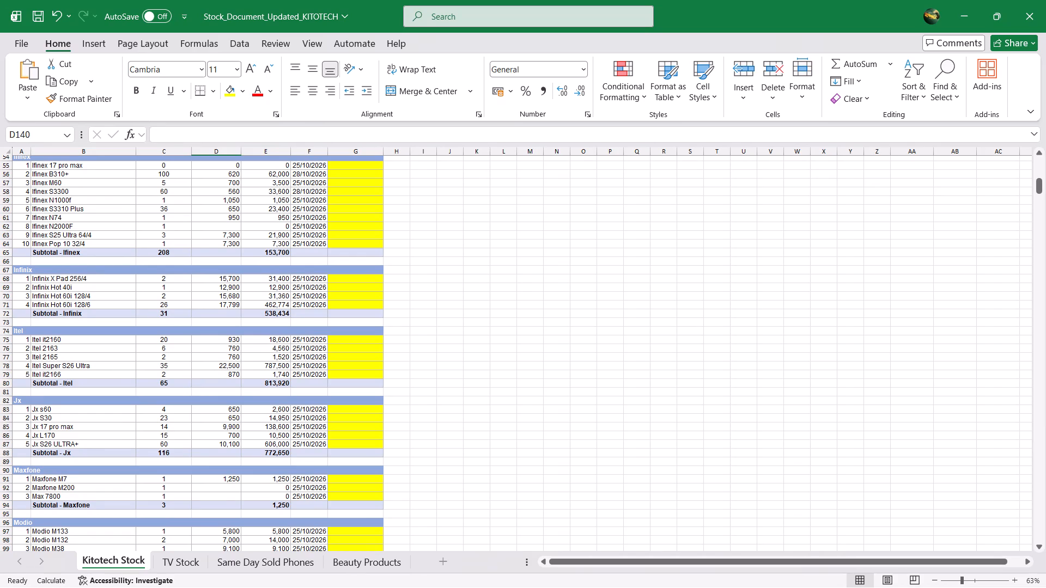
{"action": "scroll", "coordinate": [279, 246], "scroll_direction": "up", "scroll_amount": 1}
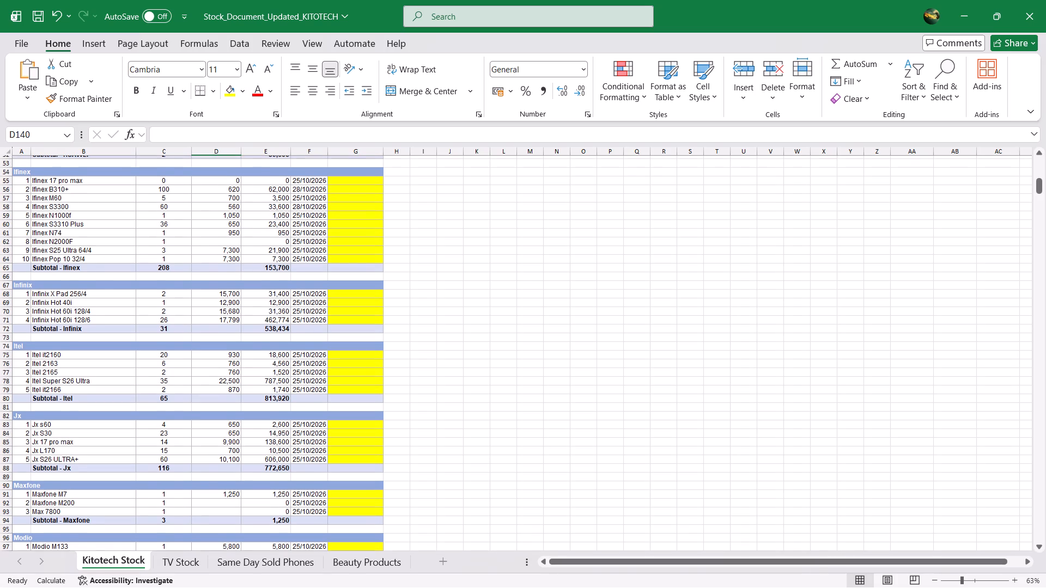
{"action": "scroll", "coordinate": [279, 246], "scroll_direction": "up", "scroll_amount": 1}
{"action": "scroll", "coordinate": [139, 353], "scroll_direction": "up", "scroll_amount": 1}
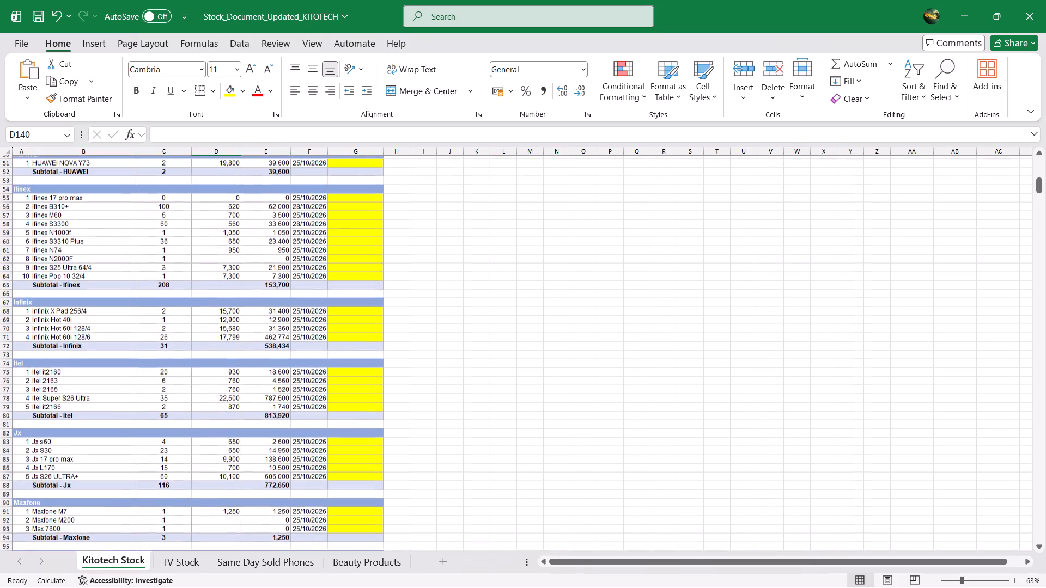
{"action": "scroll", "coordinate": [139, 353], "scroll_direction": "up", "scroll_amount": 2}
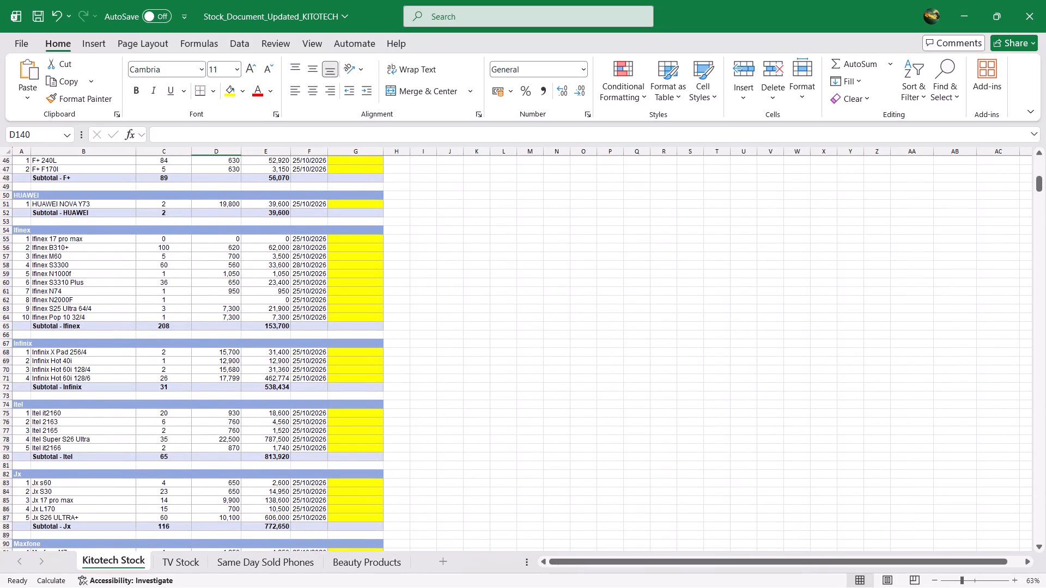
{"action": "scroll", "coordinate": [139, 353], "scroll_direction": "up", "scroll_amount": 2}
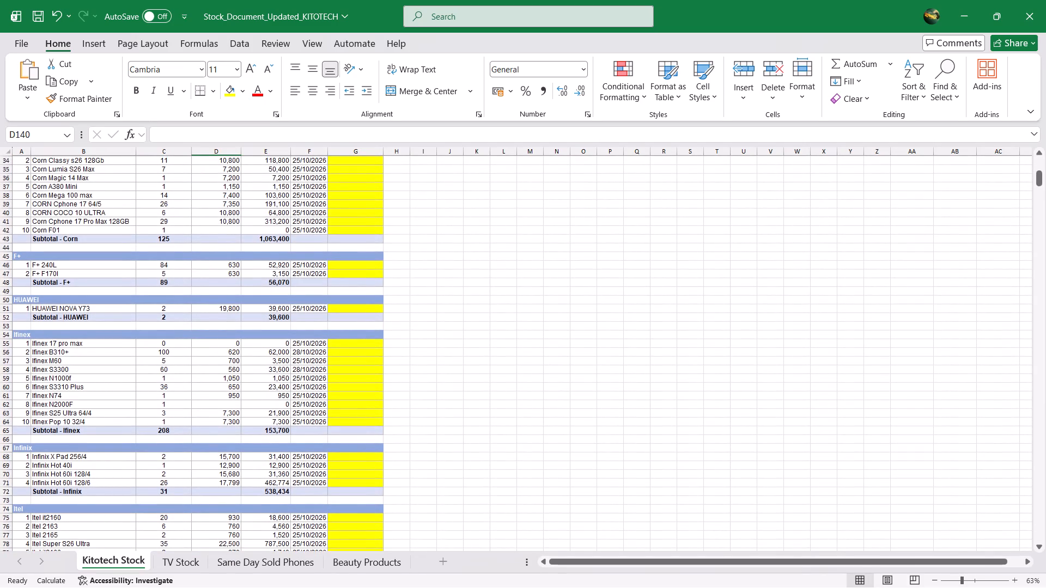
{"action": "scroll", "coordinate": [139, 353], "scroll_direction": "down", "scroll_amount": 2}
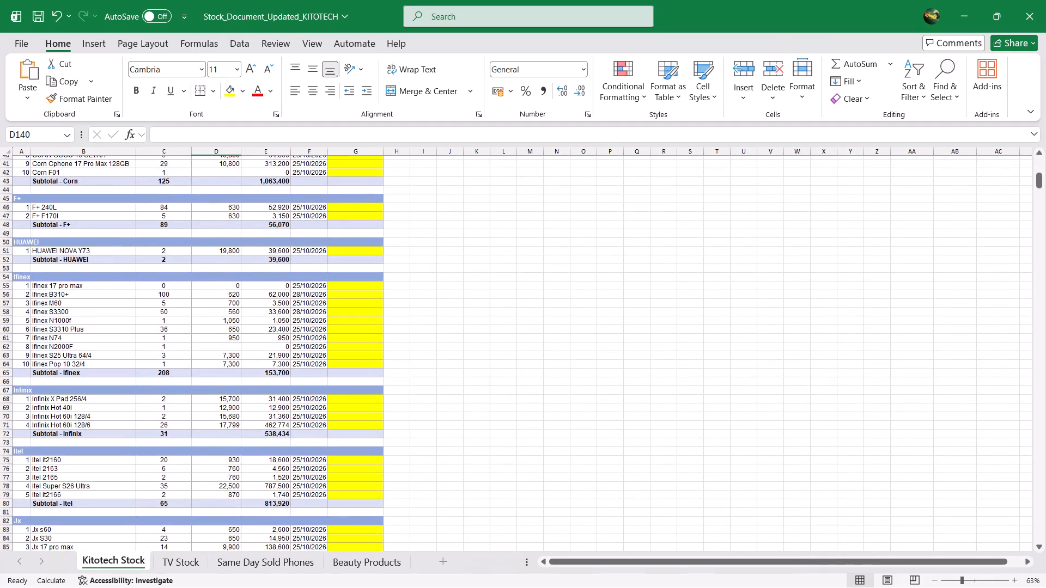
{"action": "scroll", "coordinate": [139, 353], "scroll_direction": "down", "scroll_amount": 1}
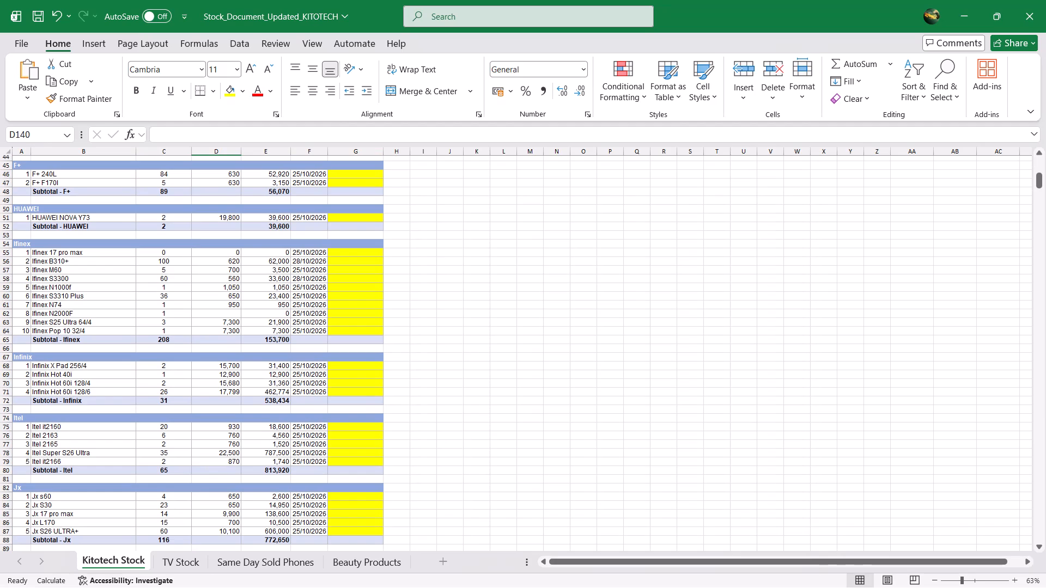
{"action": "scroll", "coordinate": [139, 353], "scroll_direction": "up", "scroll_amount": 2}
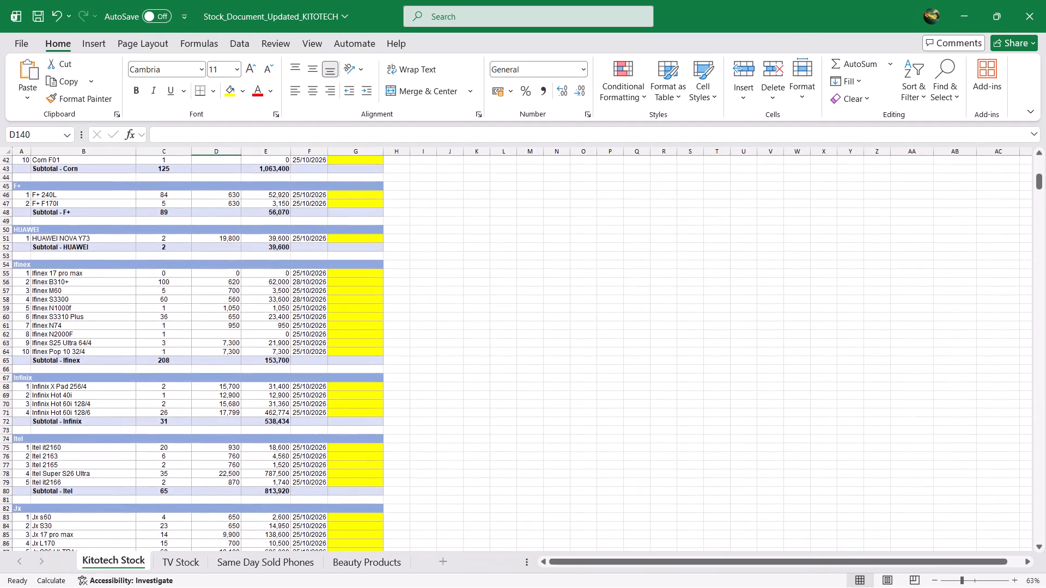
{"action": "scroll", "coordinate": [139, 353], "scroll_direction": "down", "scroll_amount": 2}
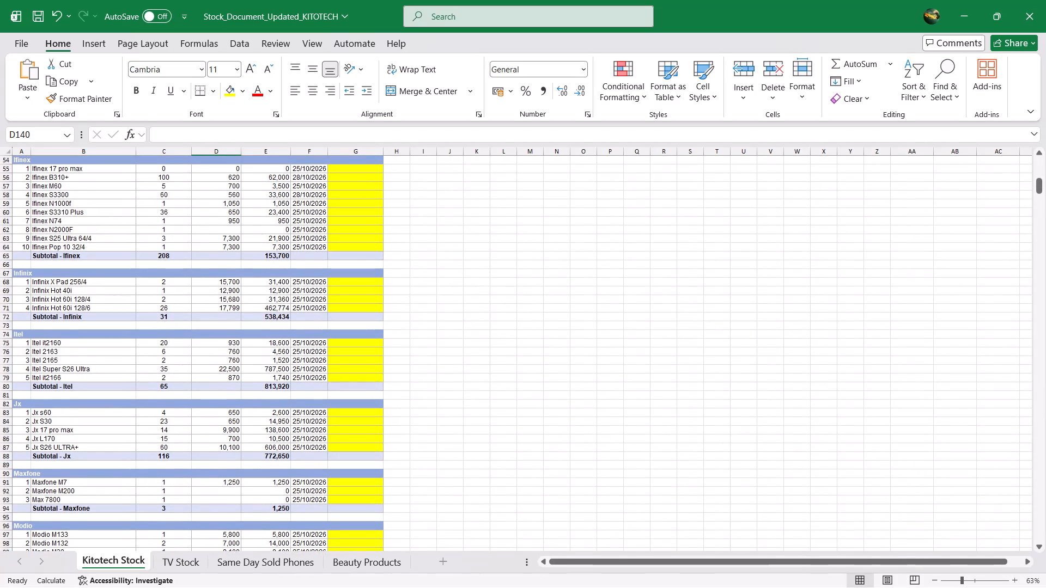
{"action": "scroll", "coordinate": [83, 257], "scroll_direction": "up", "scroll_amount": 1}
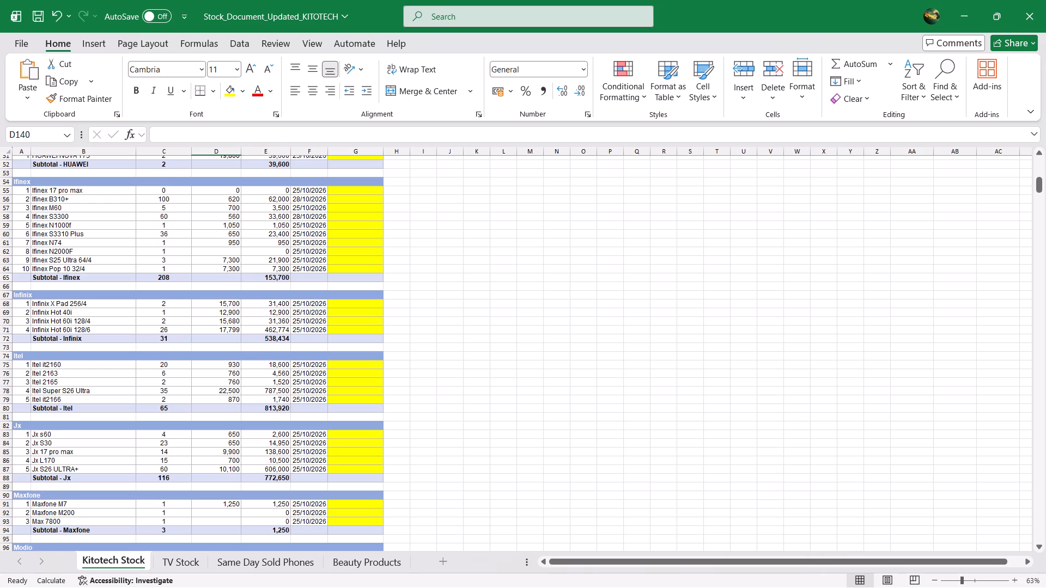
{"action": "double_click", "coordinate": [229, 253]}
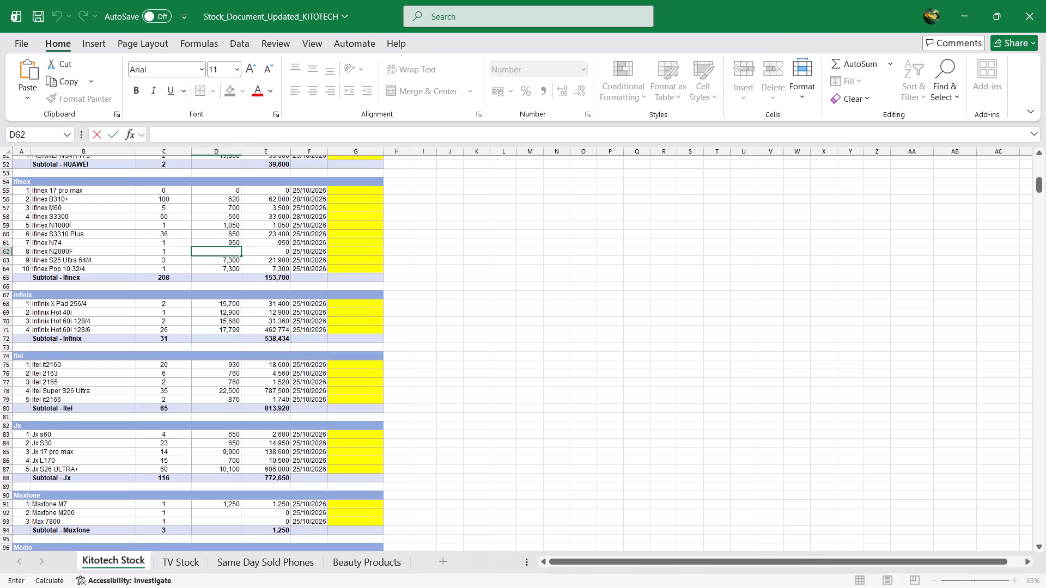
{"action": "type", "text": "1050"}
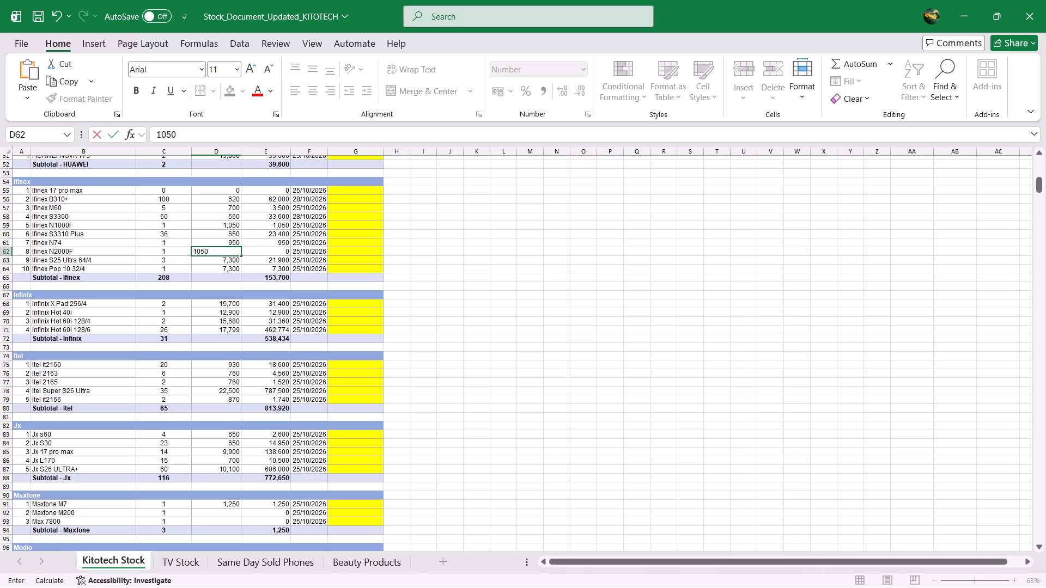
{"action": "left_click", "coordinate": [225, 277]}
Check the brand sections from Bontel at the top of the Kitotech Stock sheet down to Nokia for missing unit prices.
{"action": "scroll", "coordinate": [225, 277], "scroll_direction": "up", "scroll_amount": 1}
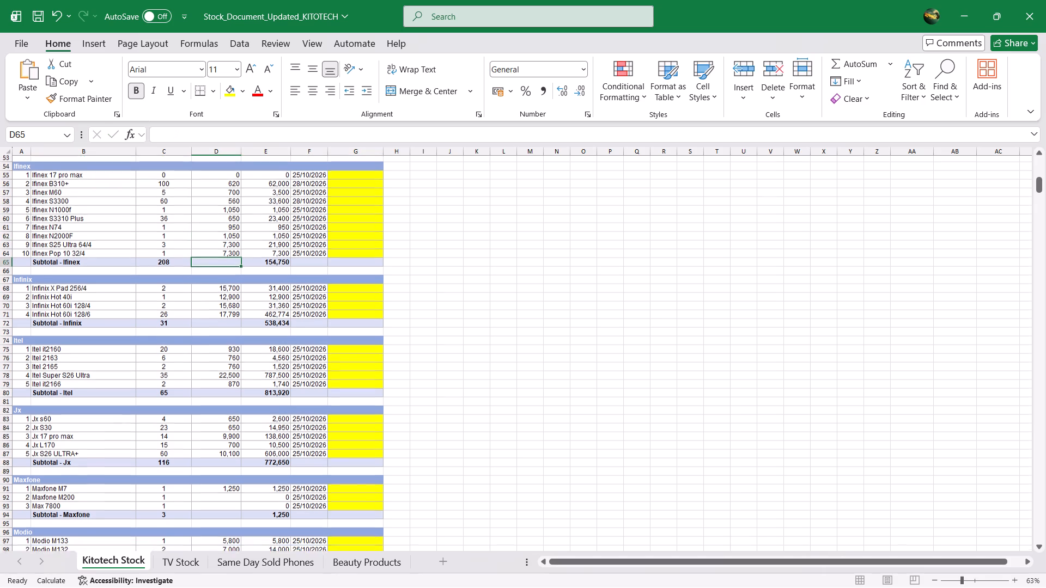
{"action": "scroll", "coordinate": [225, 277], "scroll_direction": "up", "scroll_amount": 3}
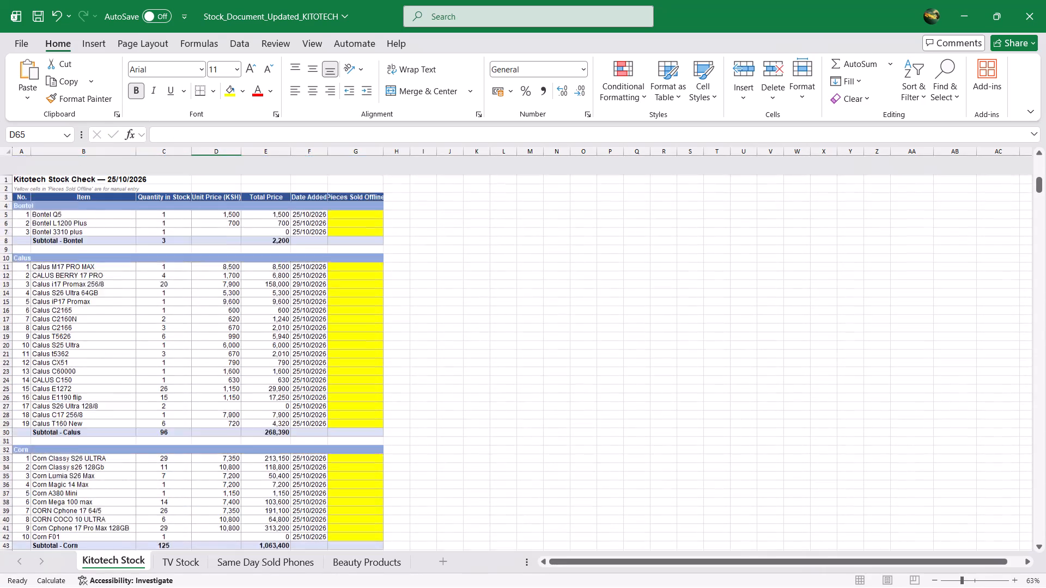
{"action": "scroll", "coordinate": [225, 277], "scroll_direction": "up", "scroll_amount": 1}
{"action": "scroll", "coordinate": [225, 277], "scroll_direction": "down", "scroll_amount": 2}
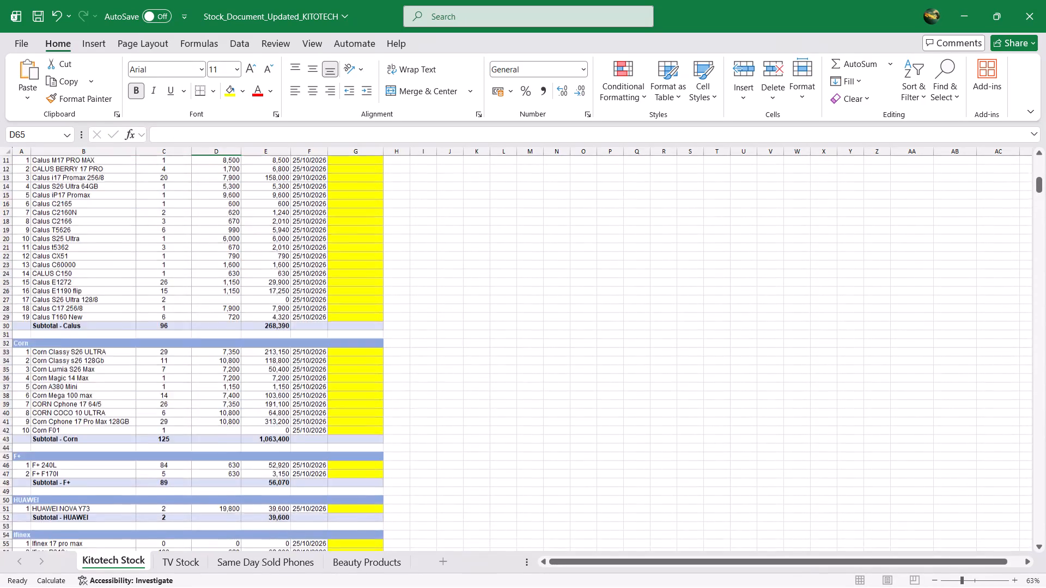
{"action": "scroll", "coordinate": [225, 277], "scroll_direction": "down", "scroll_amount": 4}
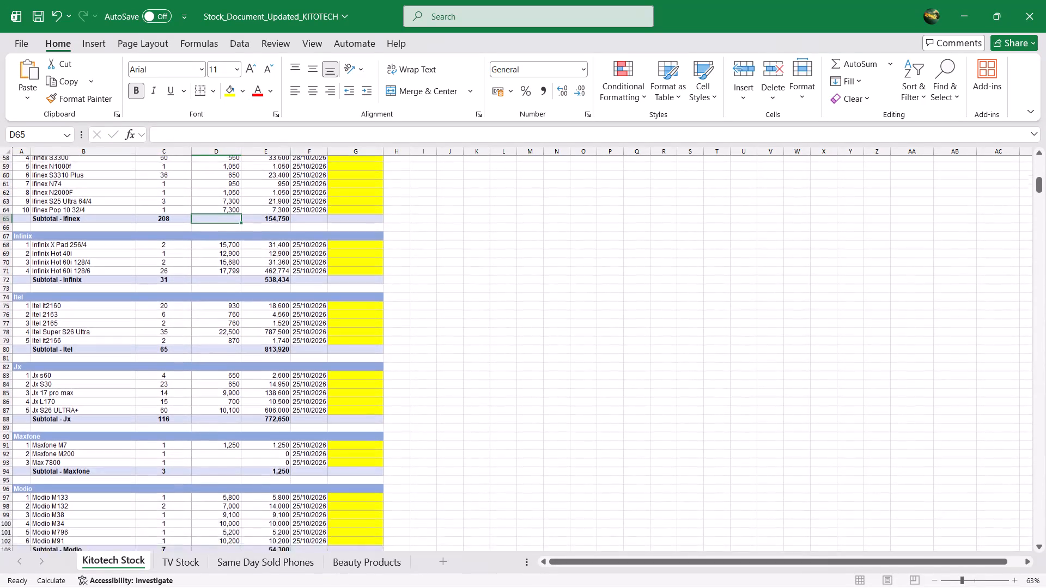
{"action": "scroll", "coordinate": [225, 277], "scroll_direction": "down", "scroll_amount": 3}
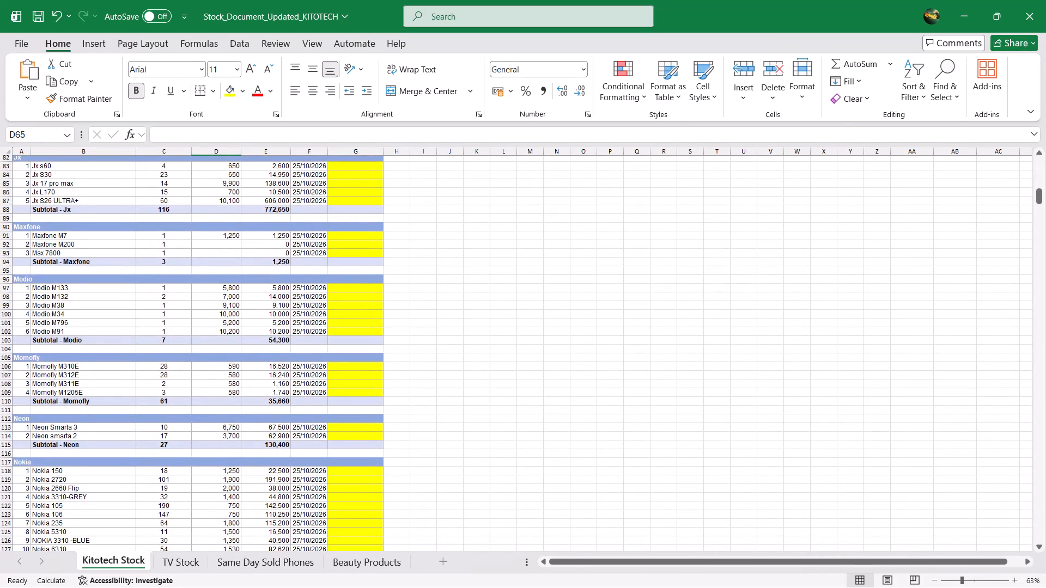
Select the empty unit price cell of Maxfone M200 in the Maxfone section.
{"action": "left_click", "coordinate": [213, 244]}
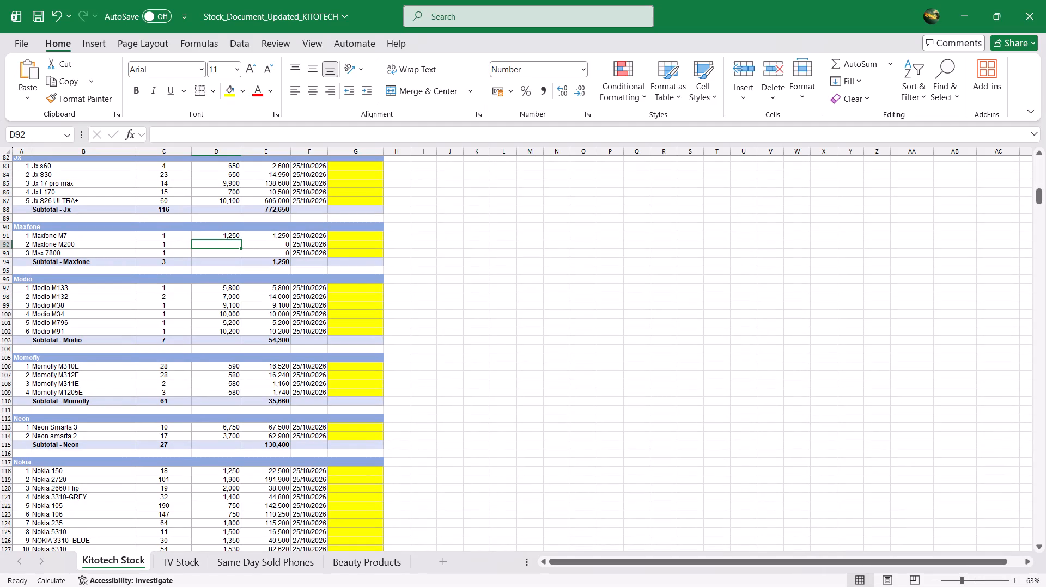
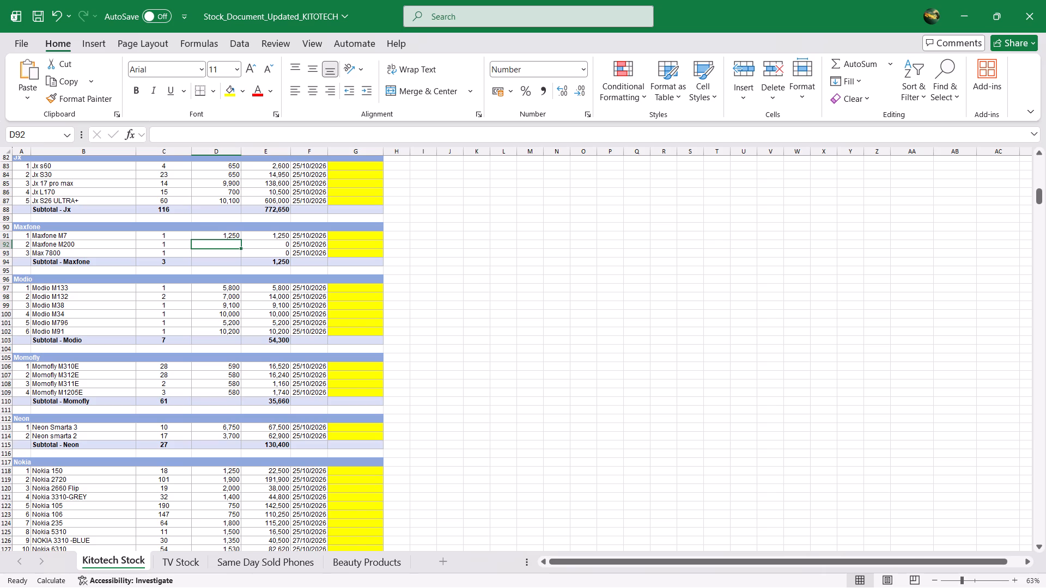
Check the brand sections of the Kitotech Stock sheet from Corn down to Q7 for missing or zero unit prices.
{"action": "scroll", "coordinate": [171, 269], "scroll_direction": "up", "scroll_amount": 1}
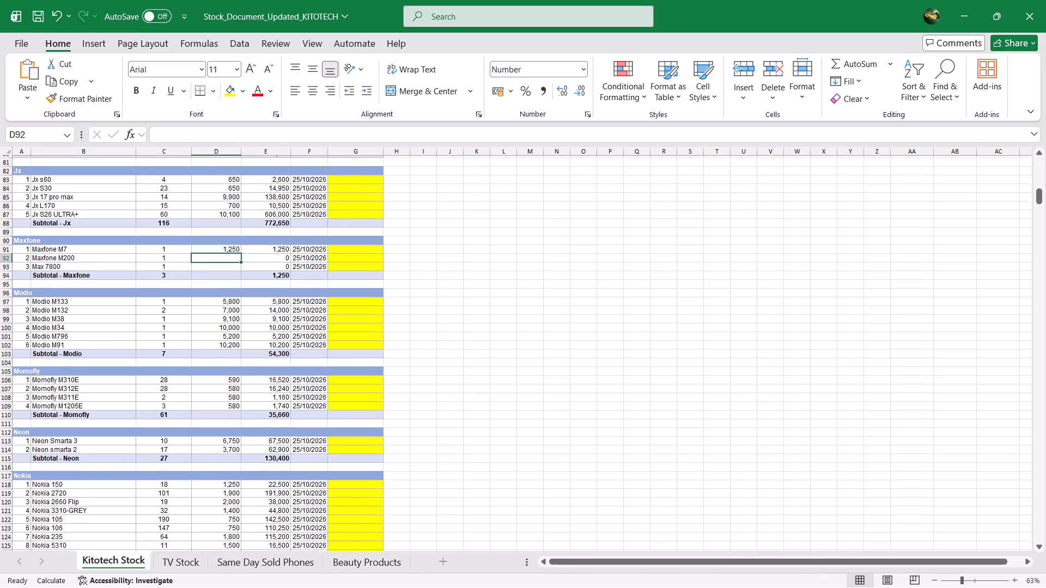
{"action": "scroll", "coordinate": [171, 269], "scroll_direction": "up", "scroll_amount": 5}
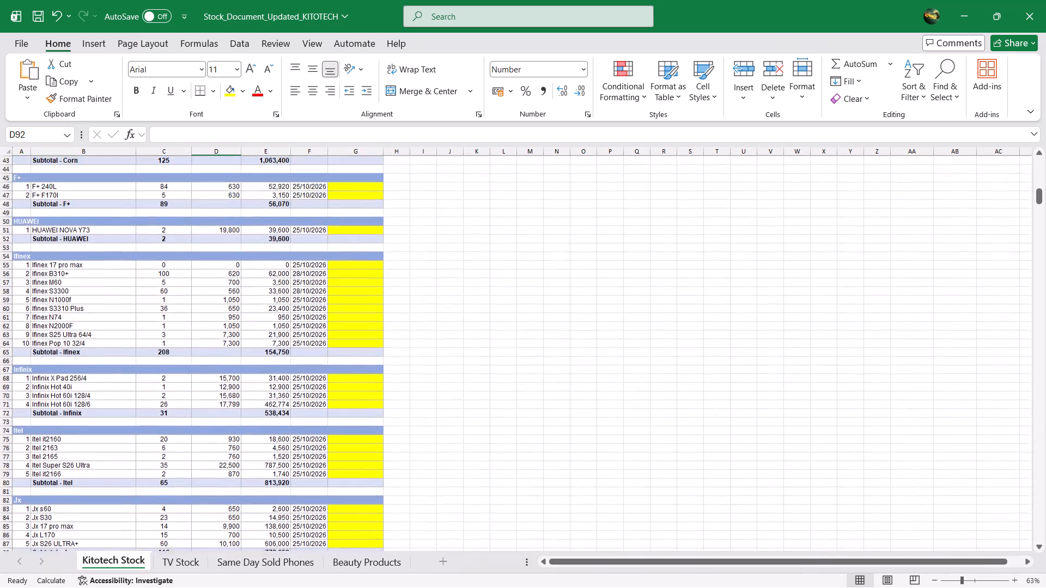
{"action": "scroll", "coordinate": [171, 269], "scroll_direction": "up", "scroll_amount": 2}
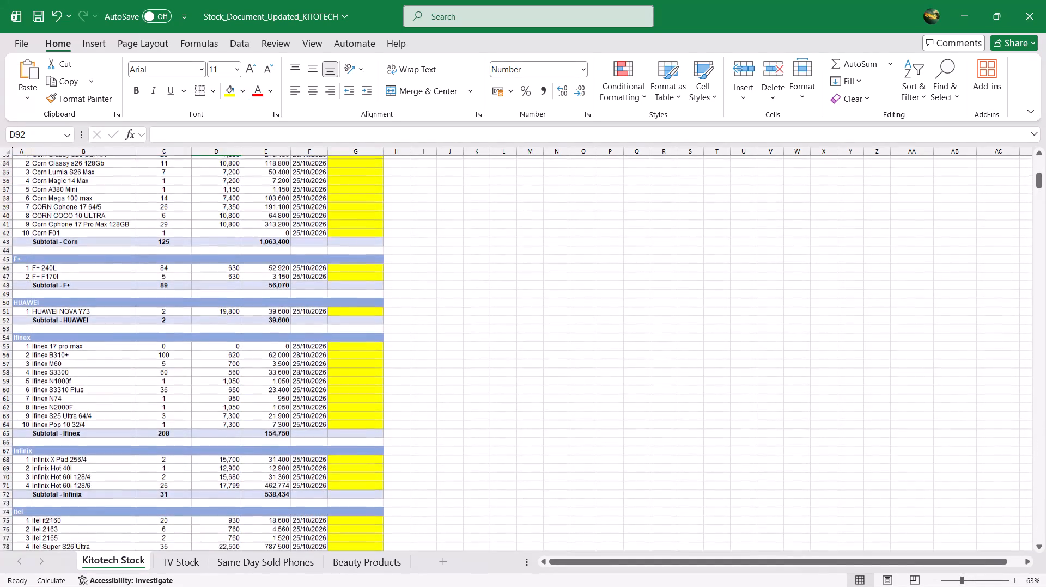
{"action": "scroll", "coordinate": [171, 269], "scroll_direction": "down", "scroll_amount": 4}
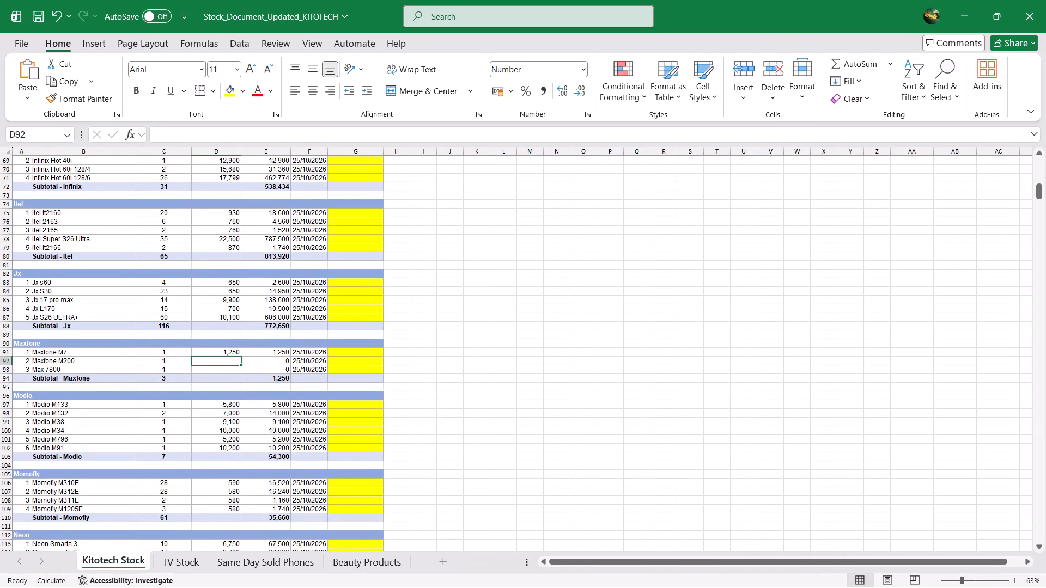
{"action": "scroll", "coordinate": [115, 351], "scroll_direction": "down", "scroll_amount": 2}
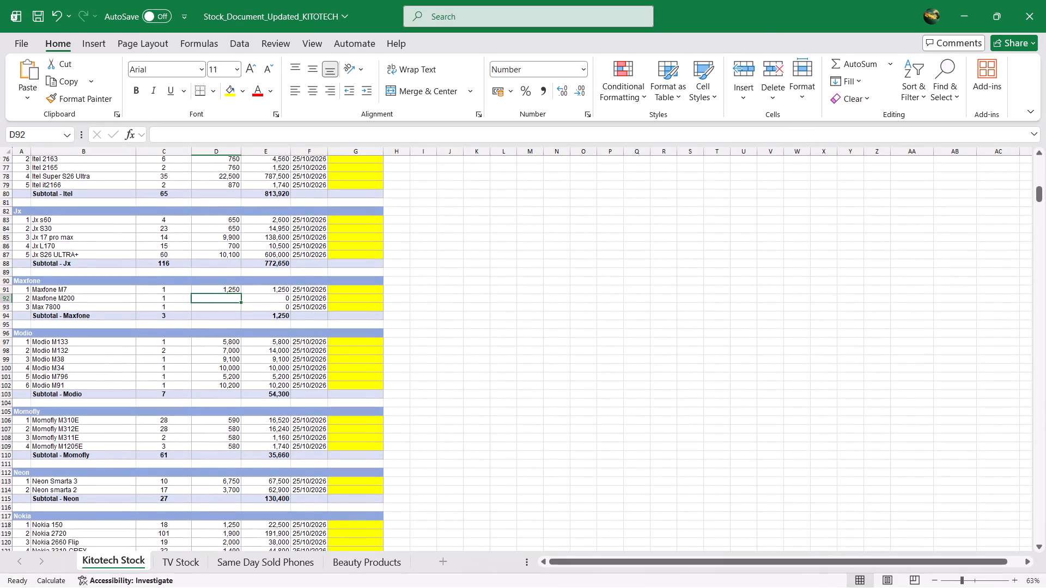
{"action": "scroll", "coordinate": [115, 351], "scroll_direction": "down", "scroll_amount": 3}
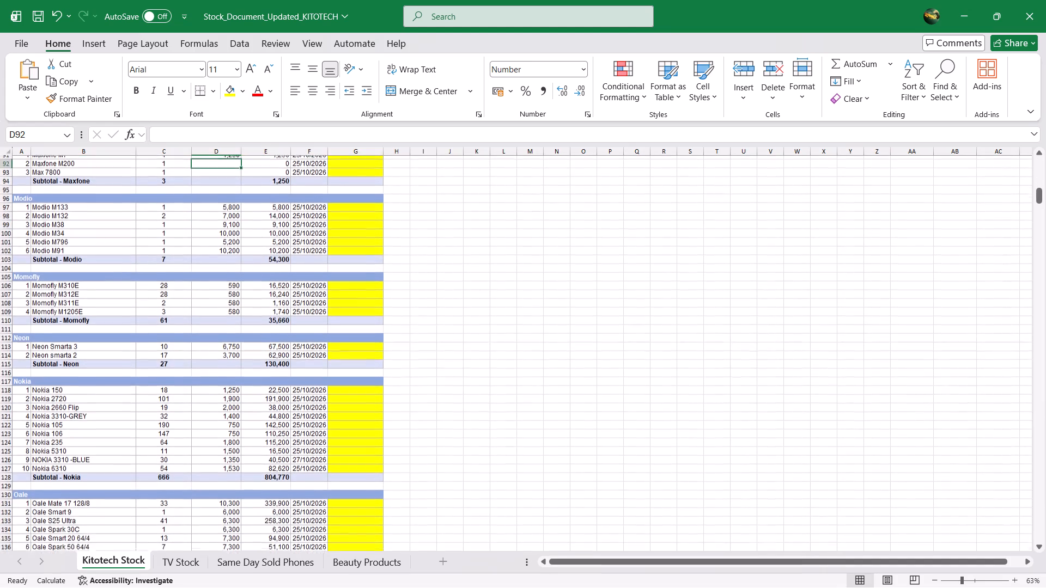
{"action": "scroll", "coordinate": [115, 351], "scroll_direction": "down", "scroll_amount": 3}
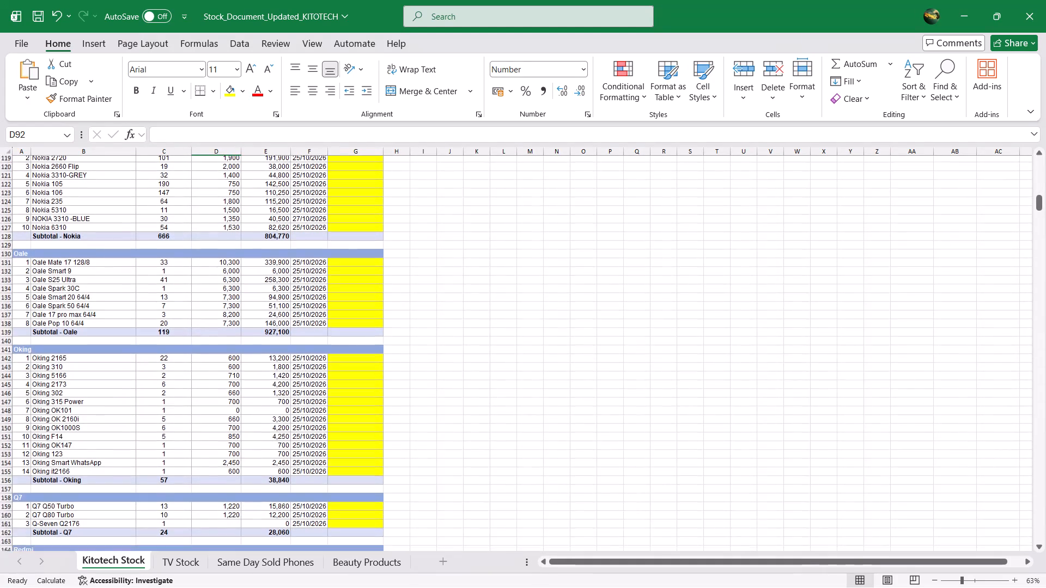
{"action": "scroll", "coordinate": [115, 351], "scroll_direction": "down", "scroll_amount": 1}
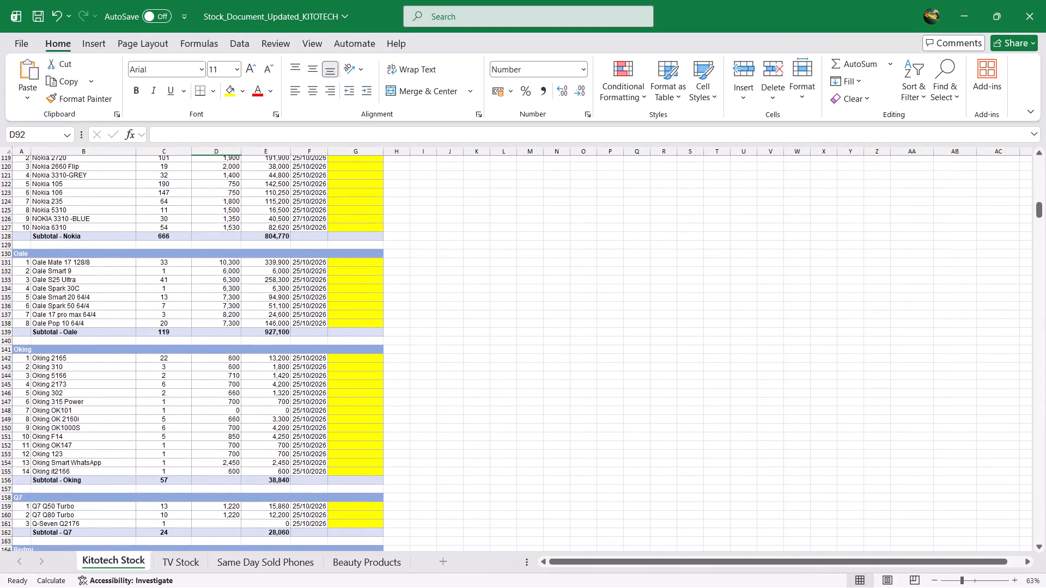
Enter 600 as the unit price of Oking OK101 in the Oking section.
{"action": "left_click", "coordinate": [200, 414]}
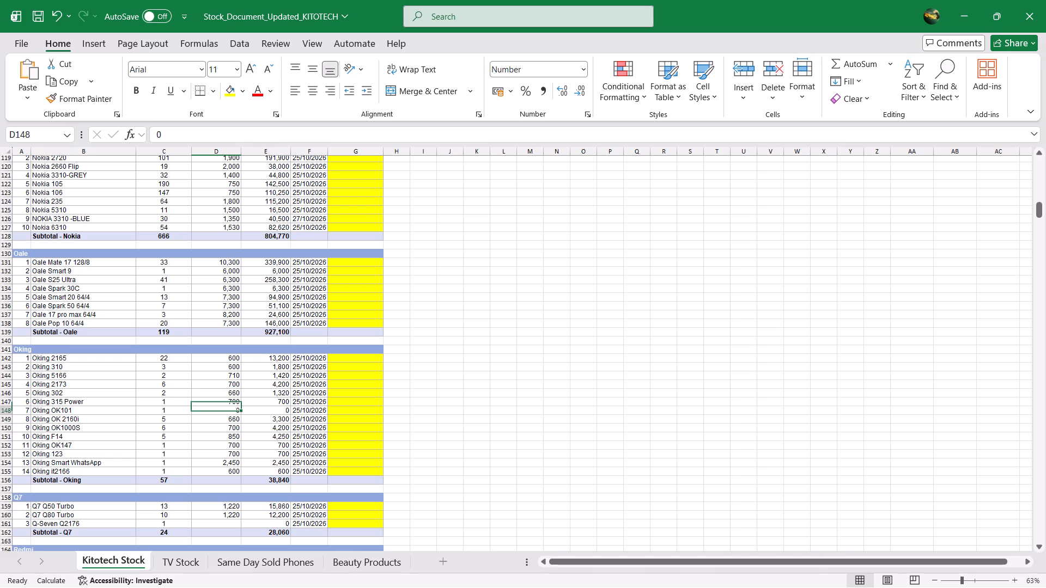
{"action": "double_click", "coordinate": [98, 412]}
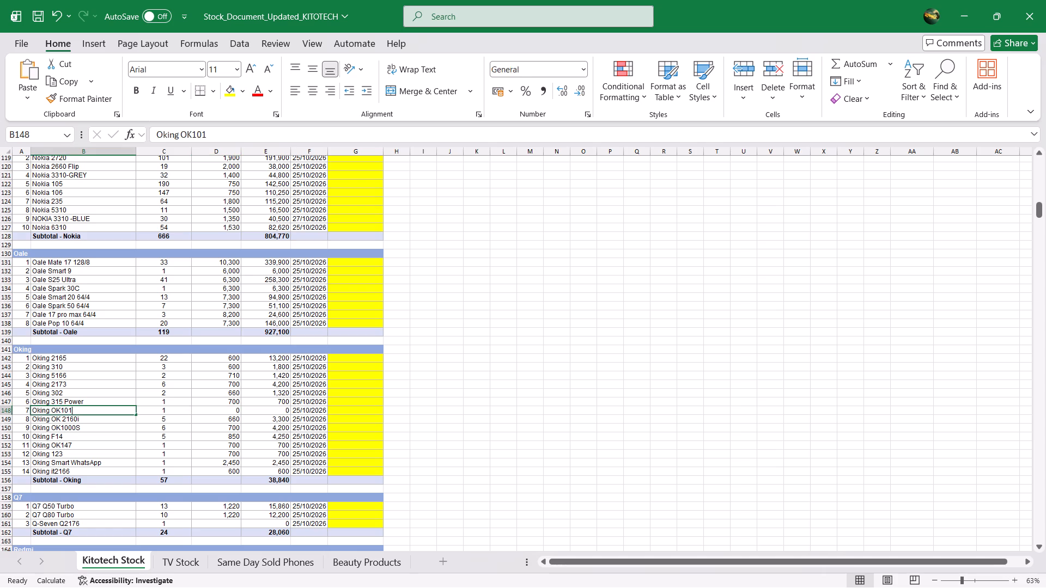
{"action": "double_click", "coordinate": [232, 415]}
{"action": "triple_click", "coordinate": [228, 411]}
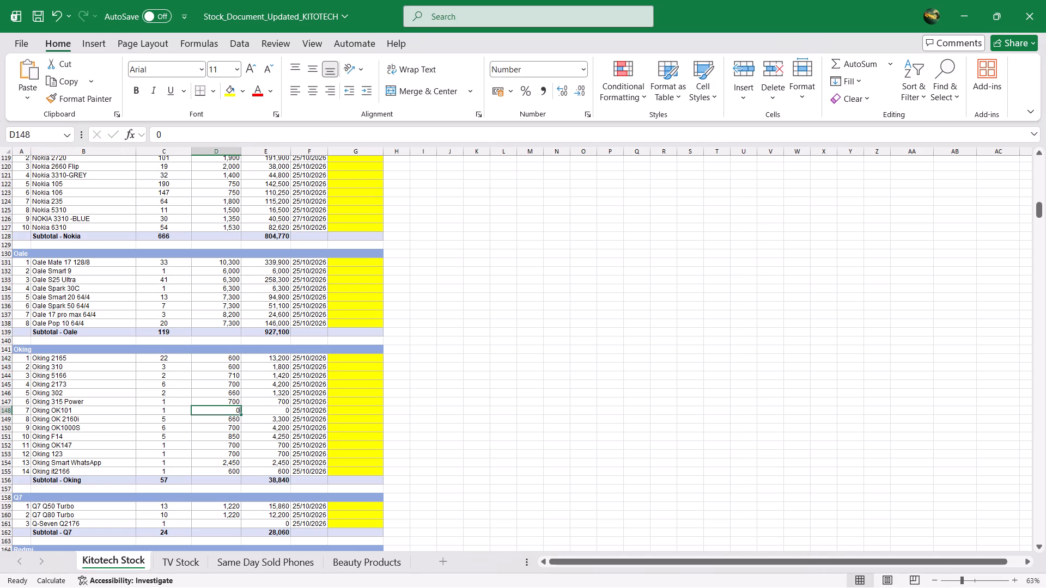
{"action": "type", "text": "60"}
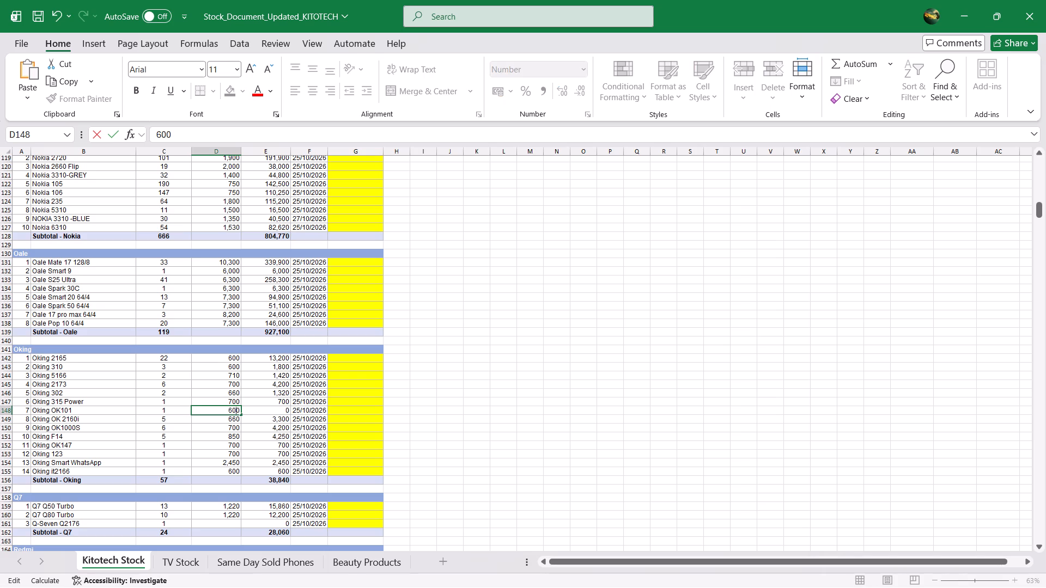
{"action": "left_click", "coordinate": [229, 492]}
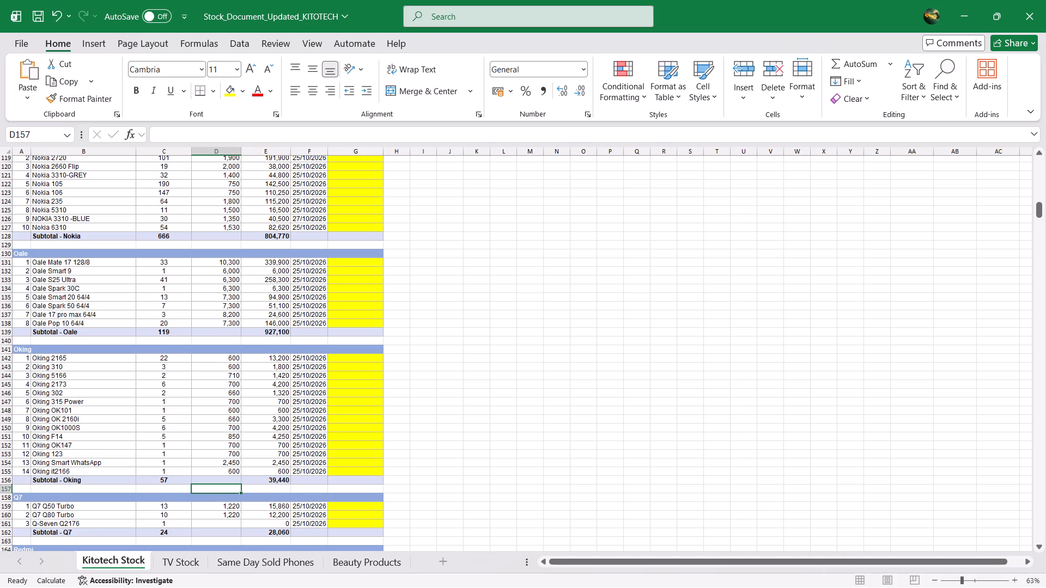
Switch to Chrome and search the Kilimall Seller Center products by name for S1510, the Samhe model missing a unit price.
{"action": "scroll", "coordinate": [229, 492], "scroll_direction": "down", "scroll_amount": 1}
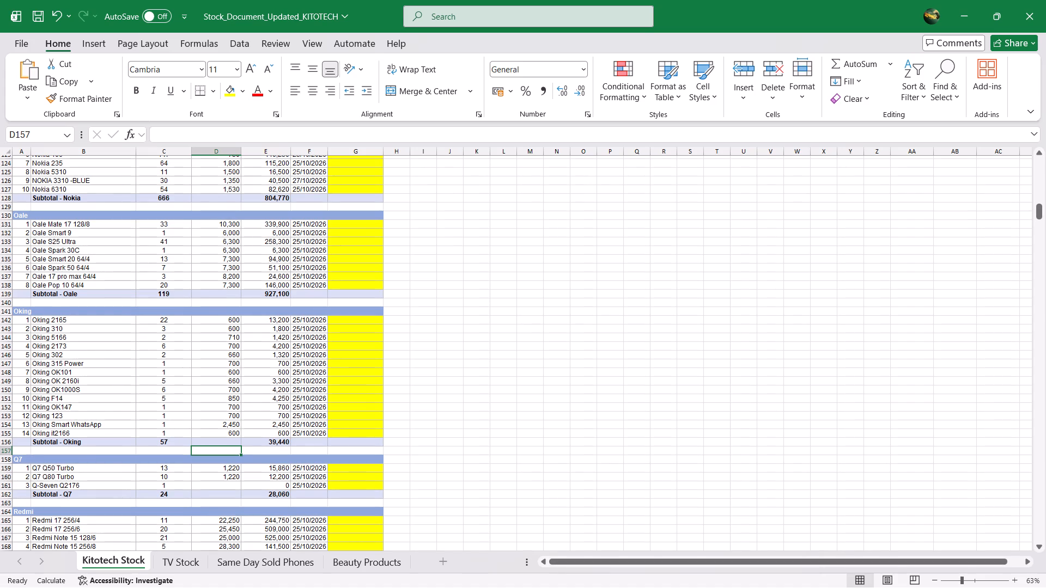
{"action": "scroll", "coordinate": [193, 496], "scroll_direction": "down", "scroll_amount": 3}
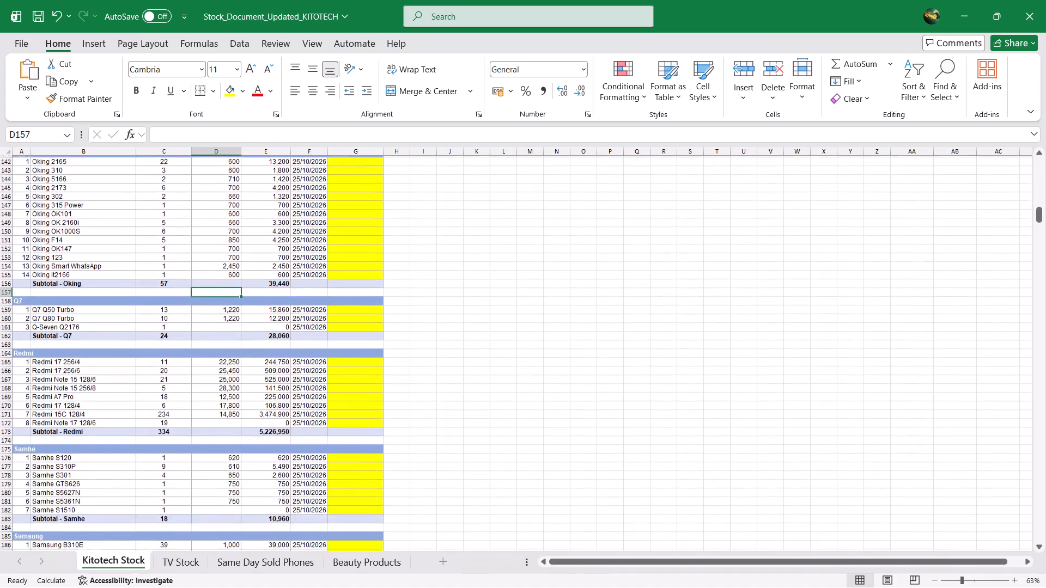
{"action": "scroll", "coordinate": [193, 496], "scroll_direction": "down", "scroll_amount": 1}
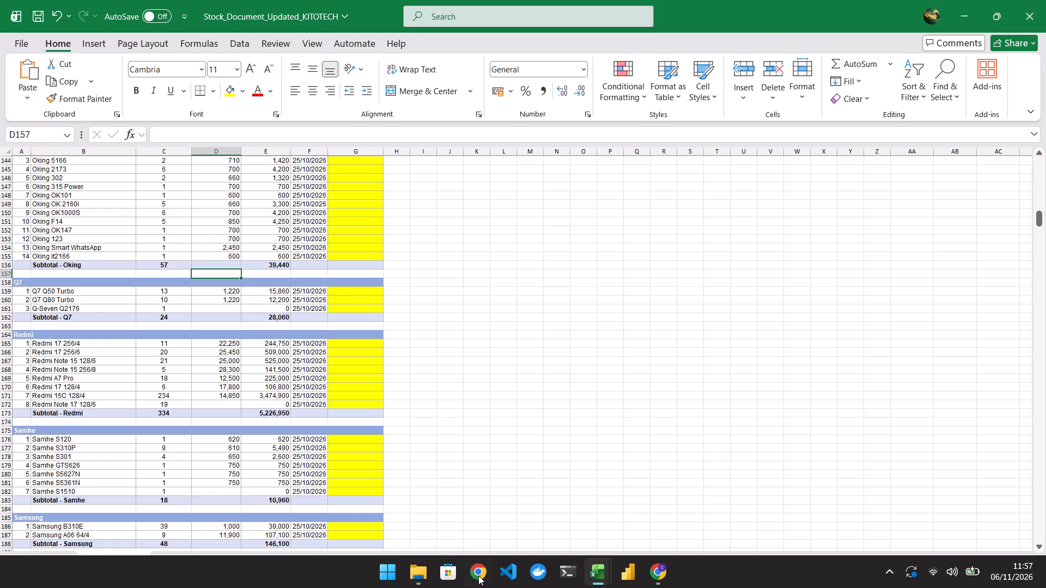
{"action": "left_click", "coordinate": [664, 572]}
{"action": "scroll", "coordinate": [446, 104], "scroll_direction": "up", "scroll_amount": 4}
{"action": "scroll", "coordinate": [515, 265], "scroll_direction": "up", "scroll_amount": 5}
{"action": "left_click", "coordinate": [588, 259]}
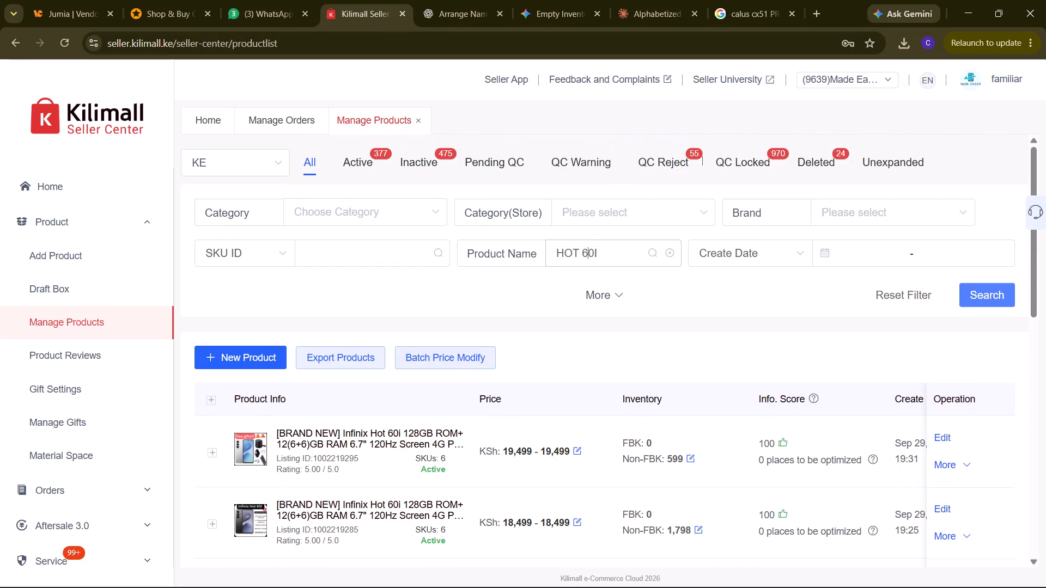
{"action": "key", "text": "ctrl+a"}
{"action": "key", "text": "BackSpace"}
{"action": "type", "text": "S16"}
{"action": "key", "text": "BackSpace"}
{"action": "type", "text": "510"}
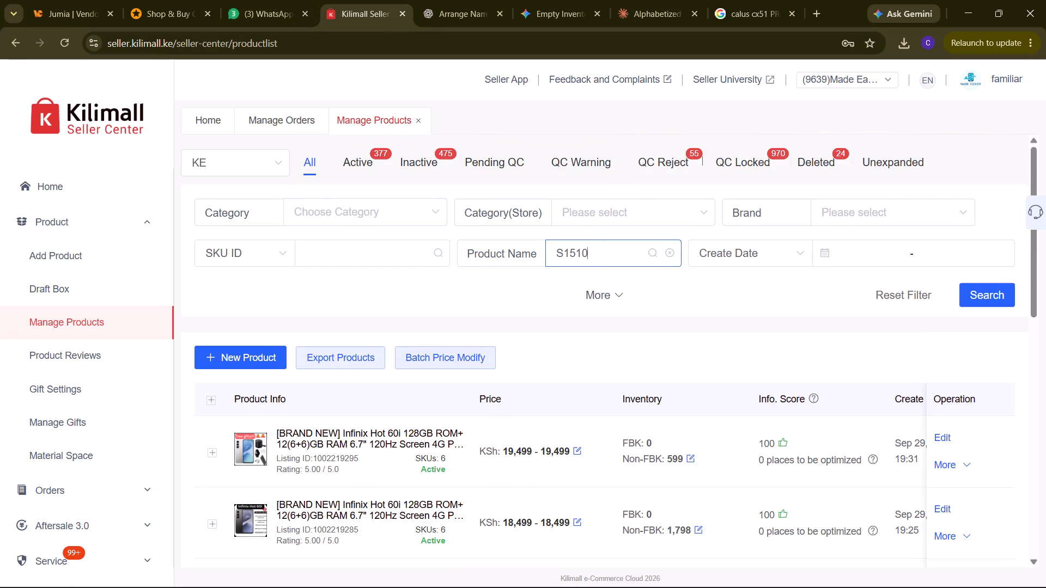
{"action": "left_click", "coordinate": [997, 296]}
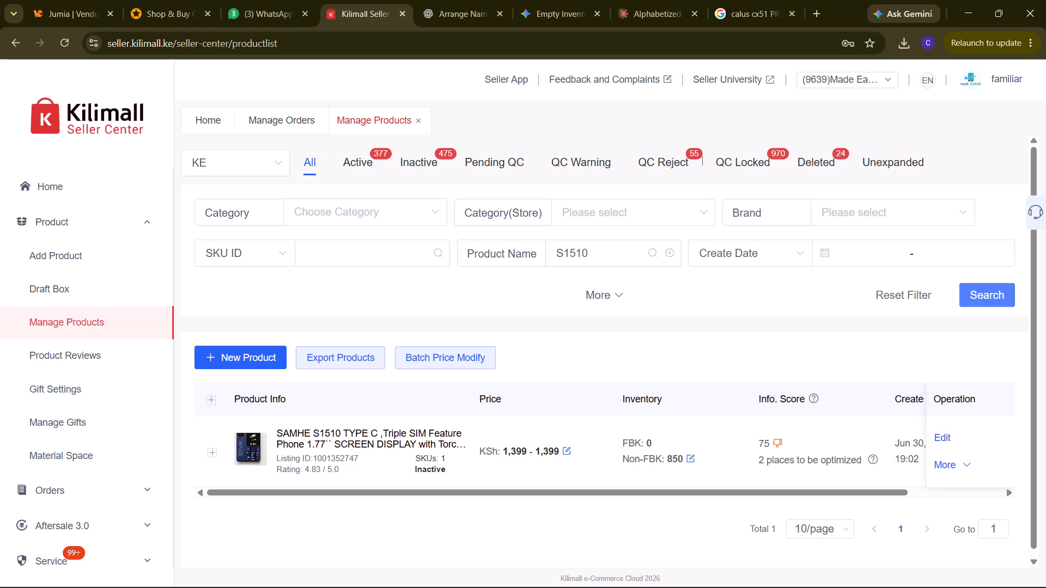
Search the Kilimall product list by product name for S120 to compare its listing price.
{"action": "left_click", "coordinate": [602, 253]}
{"action": "key", "text": "BackSpace"}
{"action": "key", "text": "BackSpace"}
{"action": "key", "text": "BackSpace"}
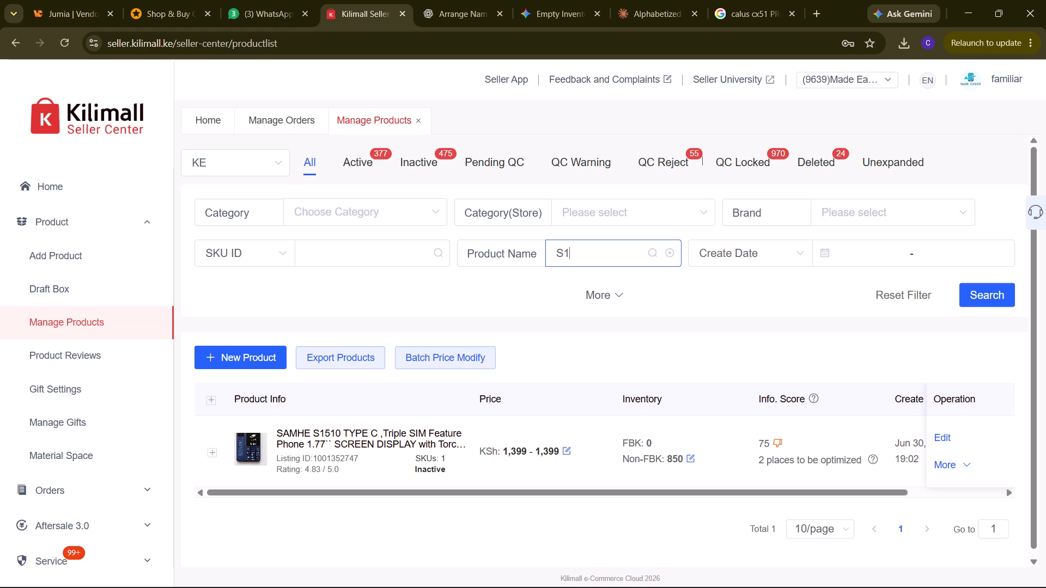
{"action": "type", "text": "20"}
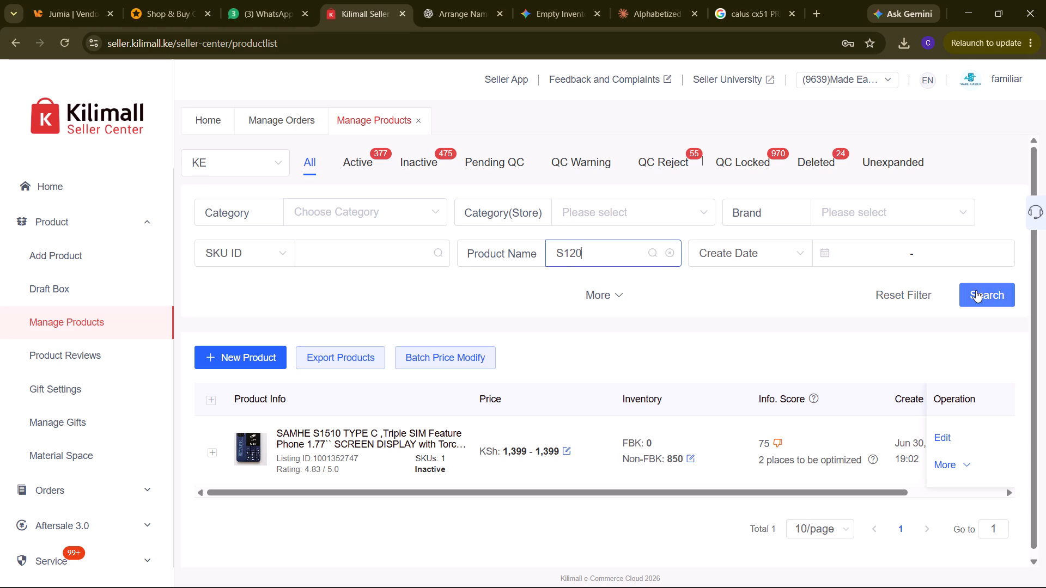
{"action": "left_click", "coordinate": [976, 290]}
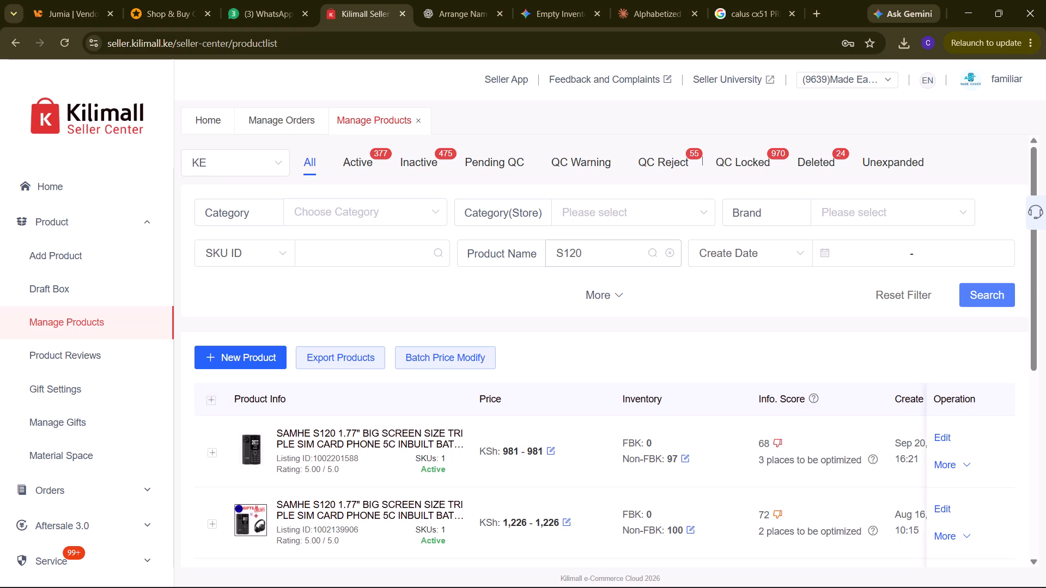
Search the Kilimall product list by product name for S2300 to compare its listing price.
{"action": "left_click", "coordinate": [618, 253]}
{"action": "key", "text": "BackSpace"}
{"action": "key", "text": "BackSpace"}
{"action": "key", "text": "BackSpace"}
{"action": "type", "text": "23-0"}
{"action": "key", "text": "BackSpace"}
{"action": "key", "text": "BackSpace"}
{"action": "type", "text": "00"}
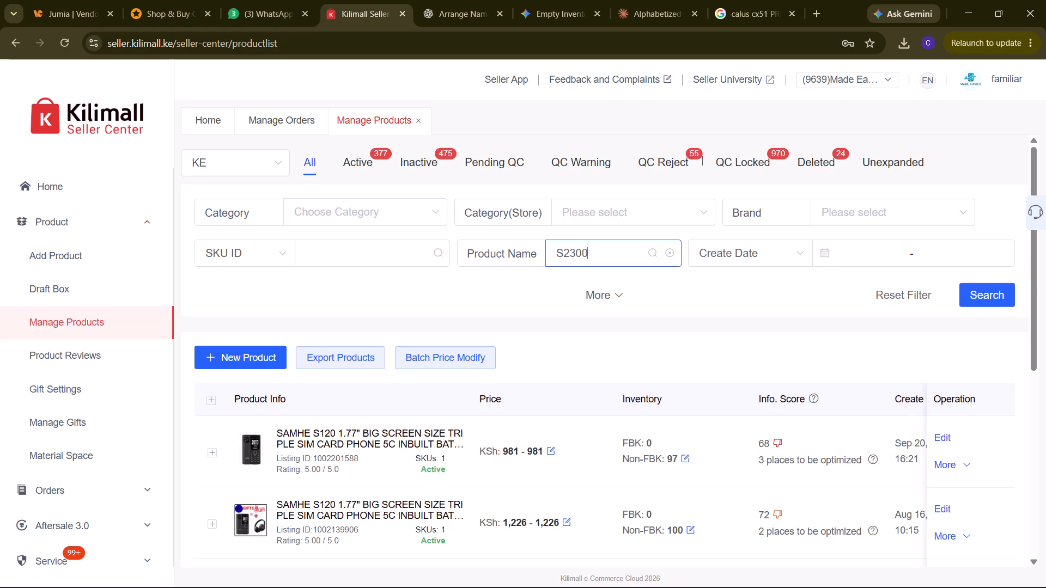
{"action": "left_click", "coordinate": [980, 288]}
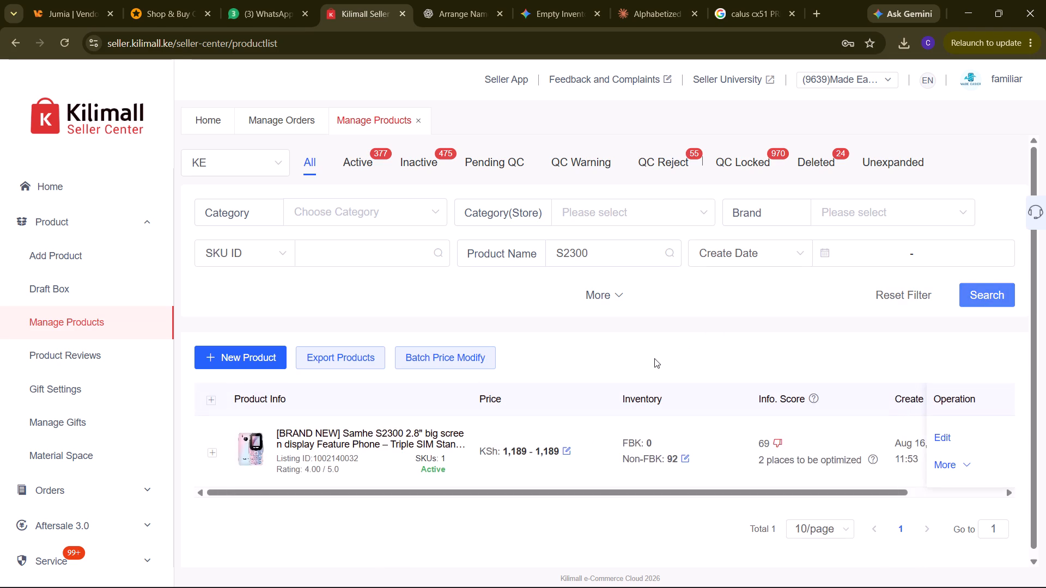
{"action": "left_click", "coordinate": [654, 358]}
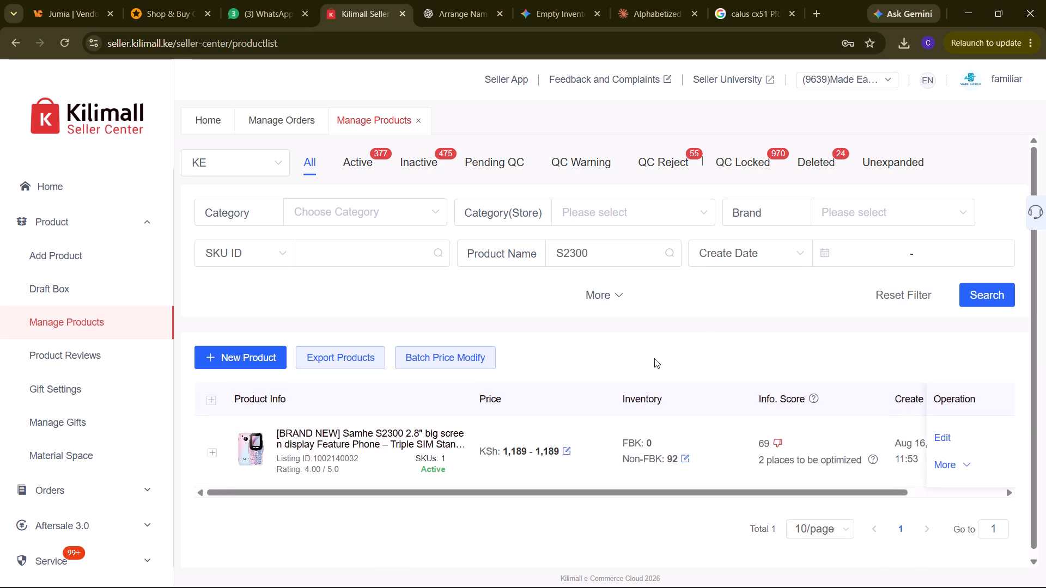
{"action": "left_click", "coordinate": [654, 358]}
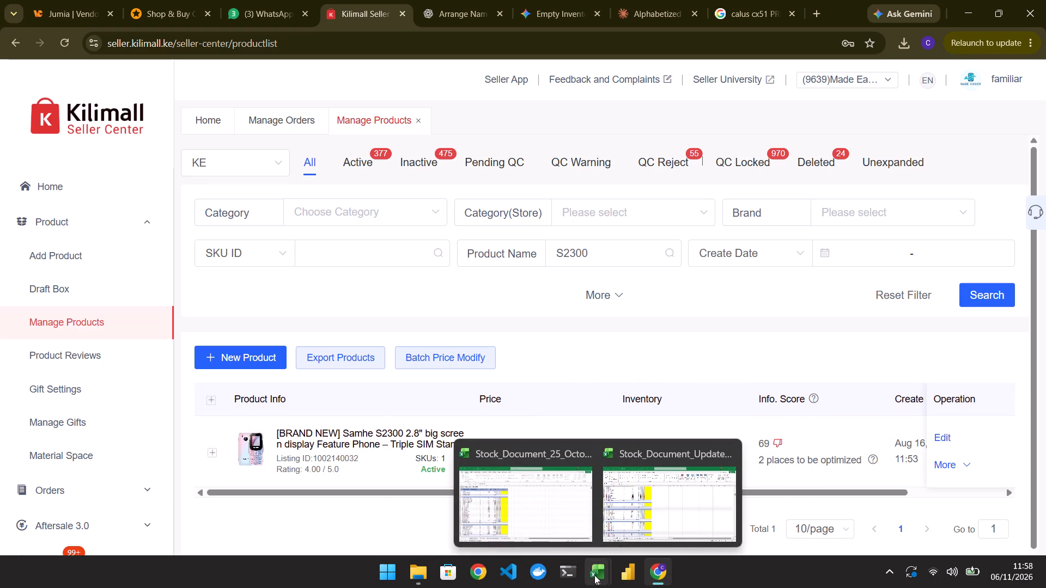
Return to the updated Kitotech stock workbook in Excel and enter 750 as the unit price of Samhe S1510.
{"action": "left_click", "coordinate": [638, 513]}
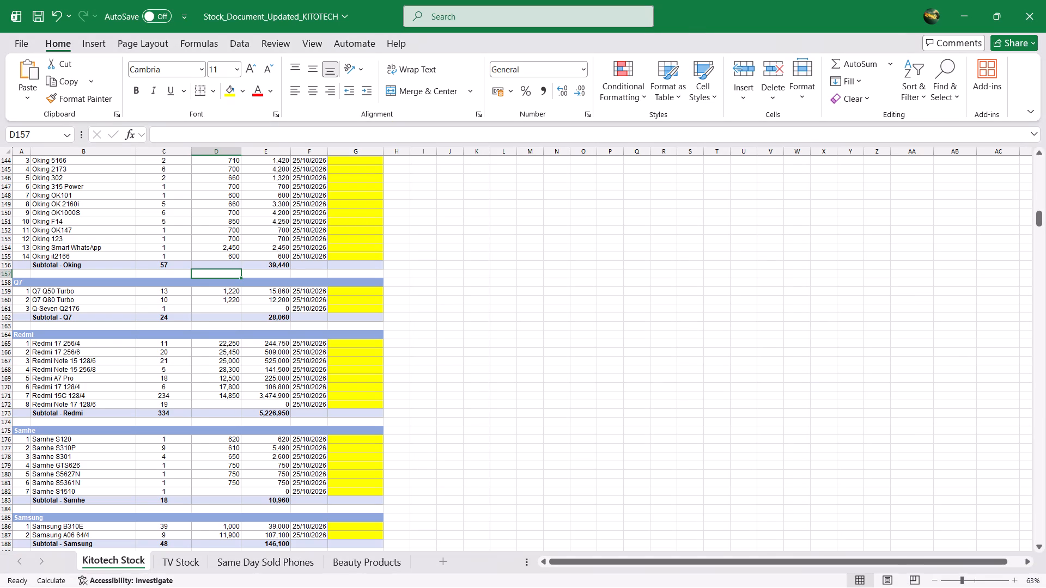
{"action": "left_click", "coordinate": [233, 309]}
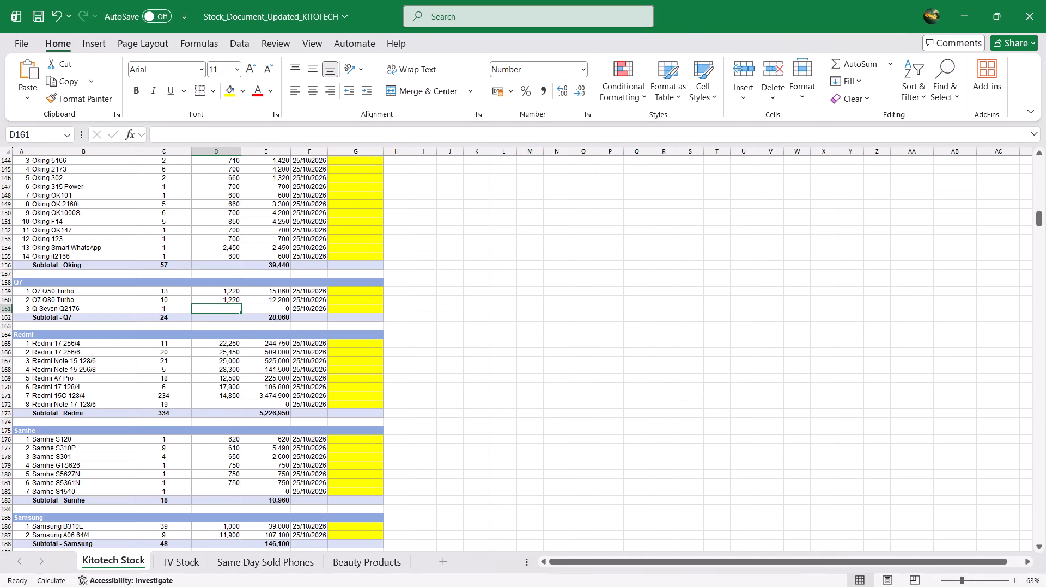
{"action": "scroll", "coordinate": [230, 402], "scroll_direction": "down", "scroll_amount": 1}
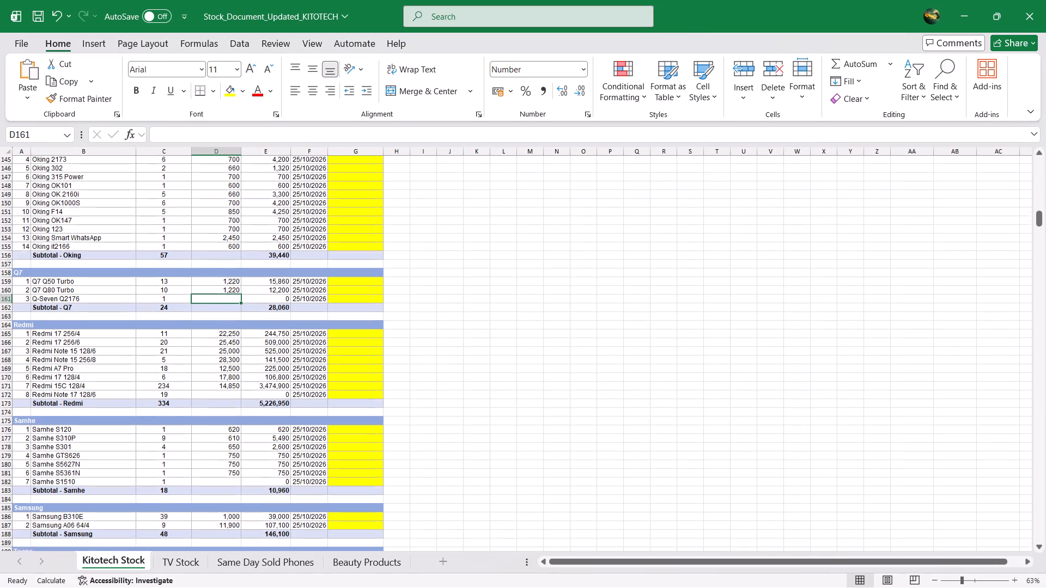
{"action": "scroll", "coordinate": [230, 402], "scroll_direction": "down", "scroll_amount": 1}
{"action": "left_click", "coordinate": [234, 474]}
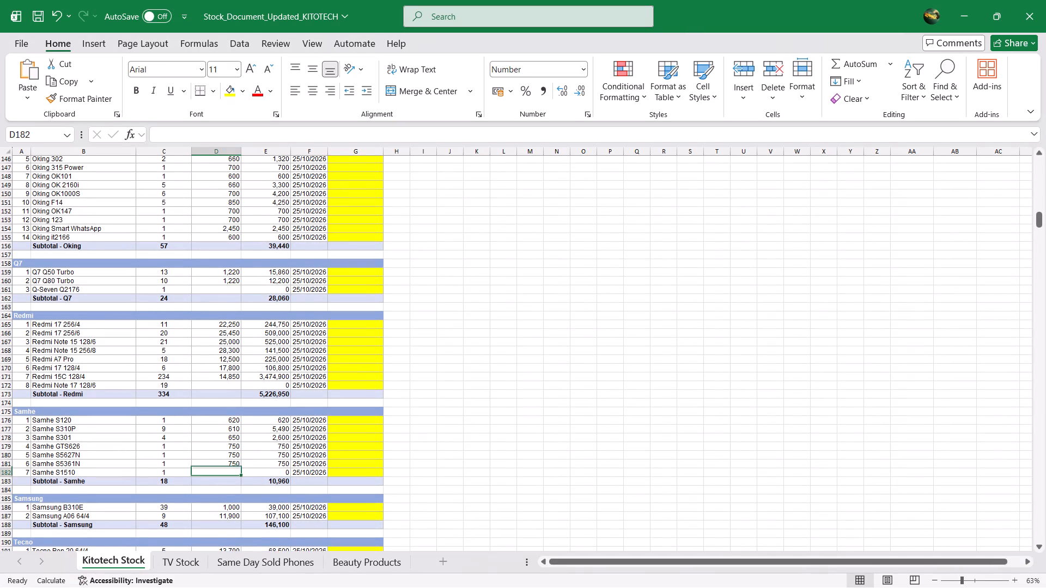
{"action": "double_click", "coordinate": [234, 474]}
{"action": "type", "text": "75"}
{"action": "key", "text": "0"}
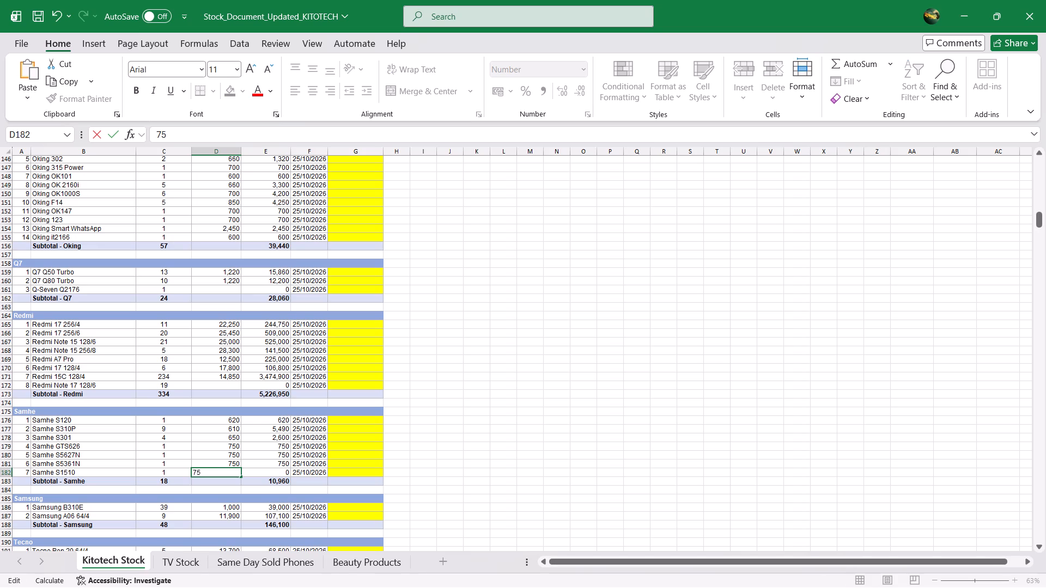
{"action": "left_click", "coordinate": [222, 488]}
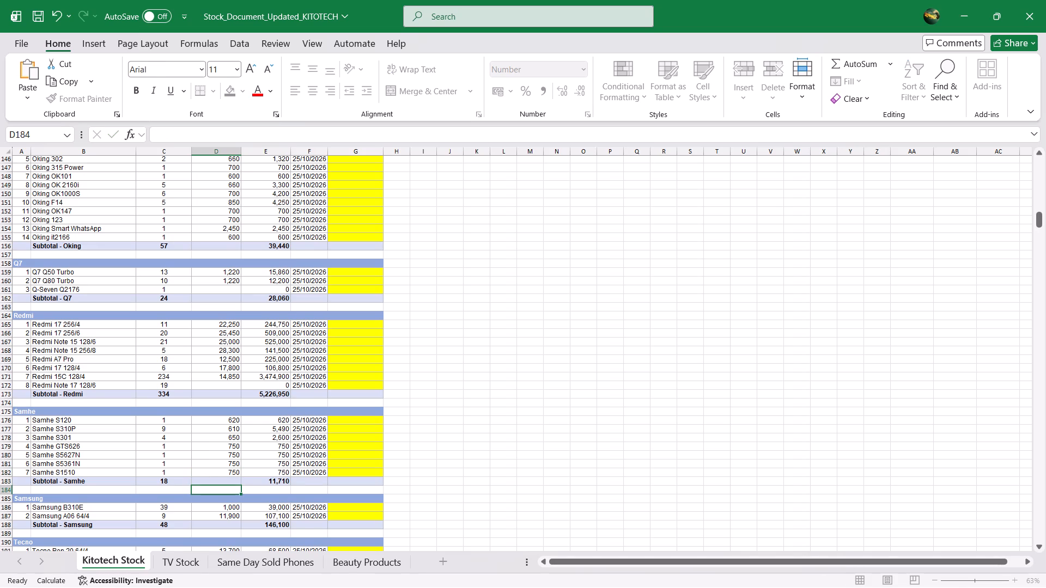
Set the quantity of Ucom single to 0 in the Ucom section of the Kitotech Stock sheet.
{"action": "scroll", "coordinate": [222, 488], "scroll_direction": "down", "scroll_amount": 2}
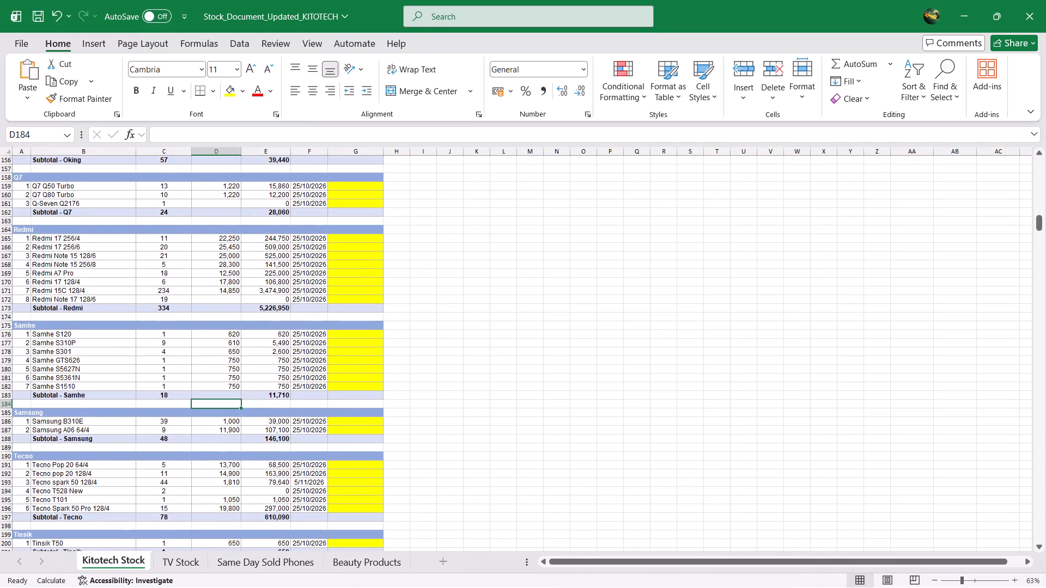
{"action": "left_click", "coordinate": [222, 492]}
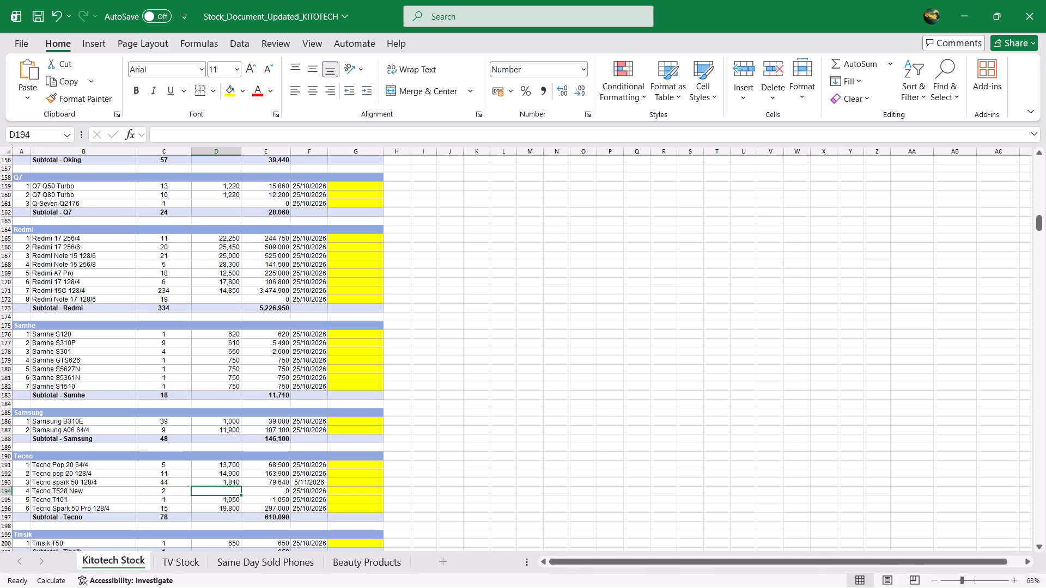
{"action": "scroll", "coordinate": [222, 492], "scroll_direction": "down", "scroll_amount": 1}
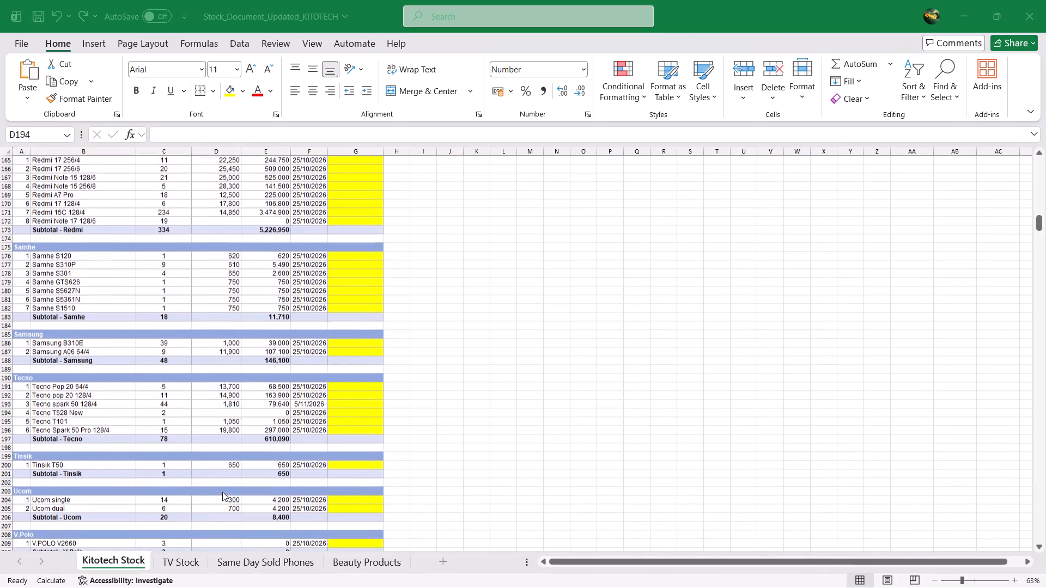
{"action": "scroll", "coordinate": [222, 492], "scroll_direction": "down", "scroll_amount": 2}
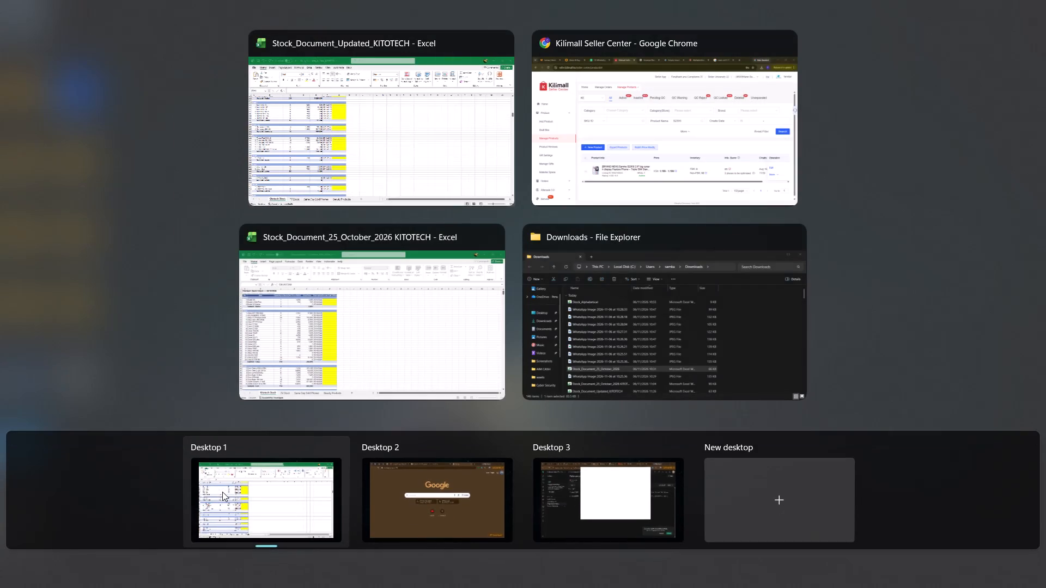
{"action": "left_click", "coordinate": [409, 103]}
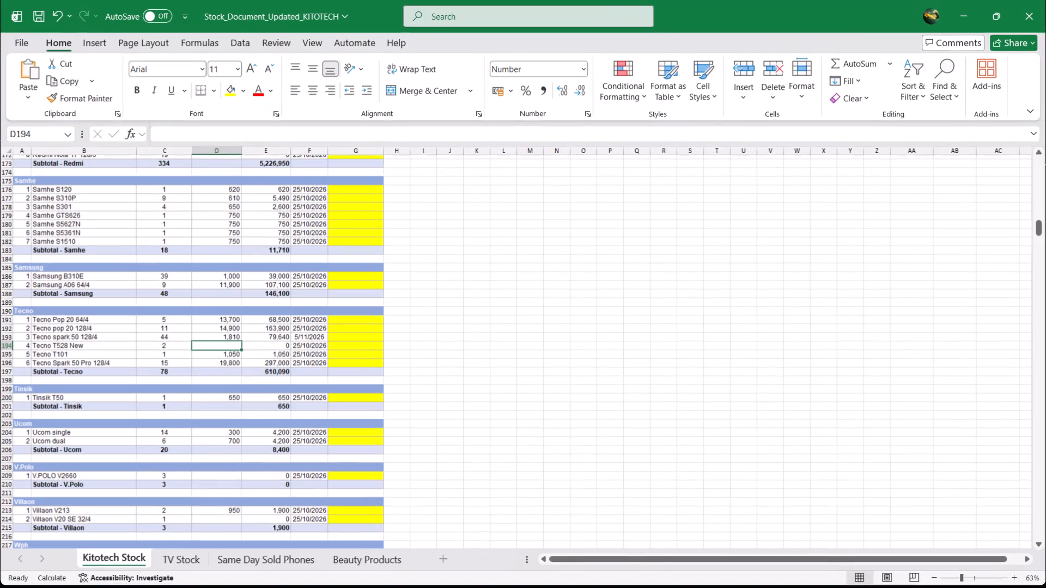
{"action": "scroll", "coordinate": [148, 430], "scroll_direction": "down", "scroll_amount": 1}
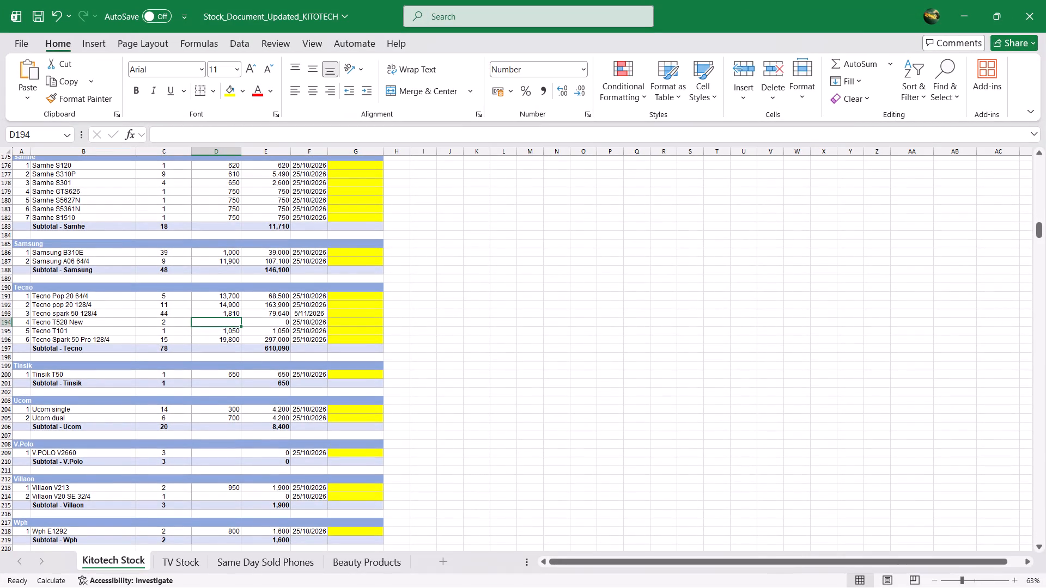
{"action": "double_click", "coordinate": [177, 409]}
{"action": "key", "text": "BackSpace"}
{"action": "key", "text": "BackSpace"}
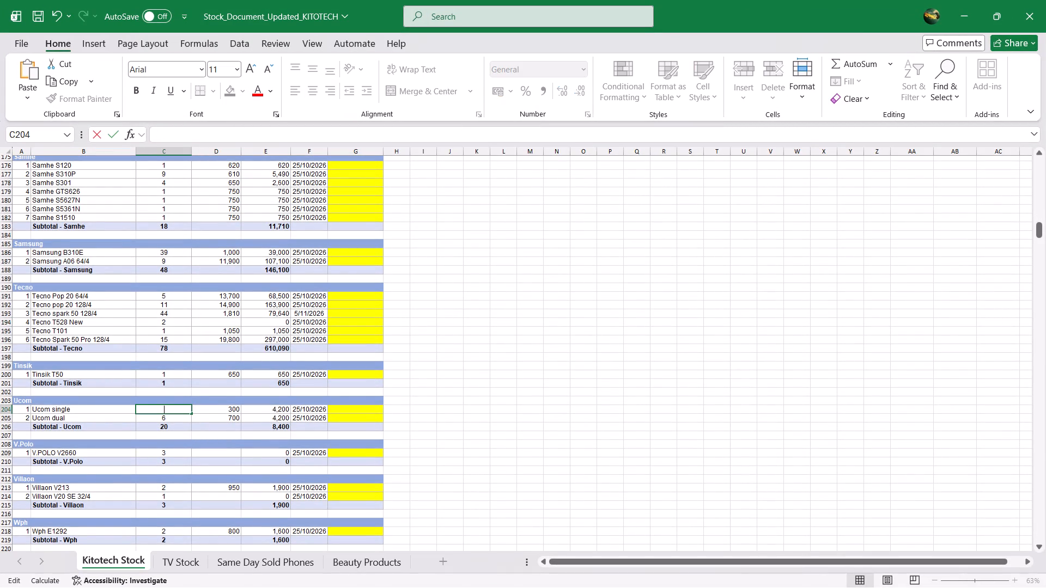
{"action": "key", "text": "0"}
{"action": "left_click", "coordinate": [195, 428]}
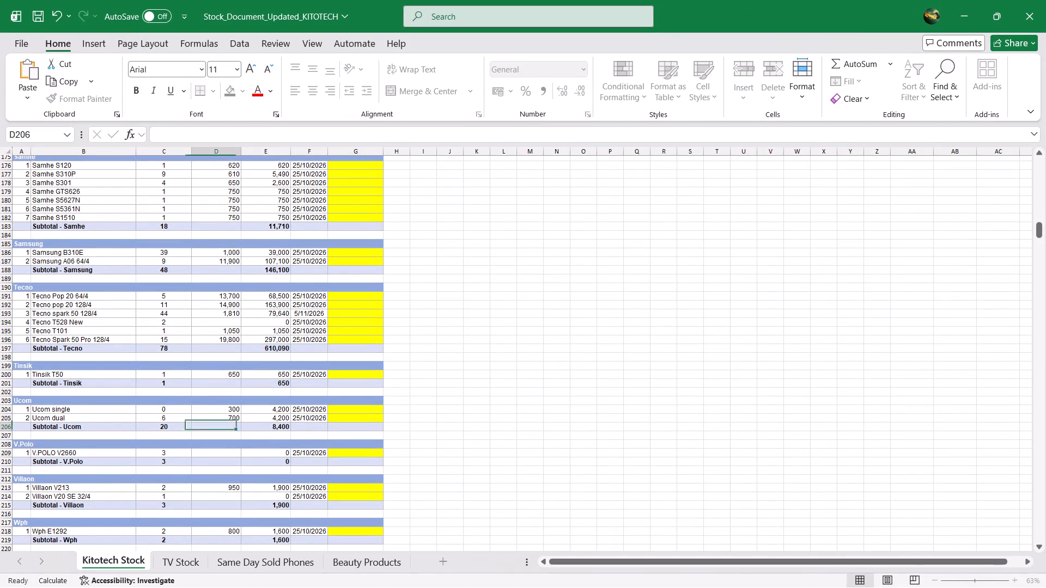
Review the remaining brands down to Misc and check the Same Day Sold Phones sheet for the X-Tigi G2000 price.
{"action": "scroll", "coordinate": [195, 428], "scroll_direction": "down", "scroll_amount": 1}
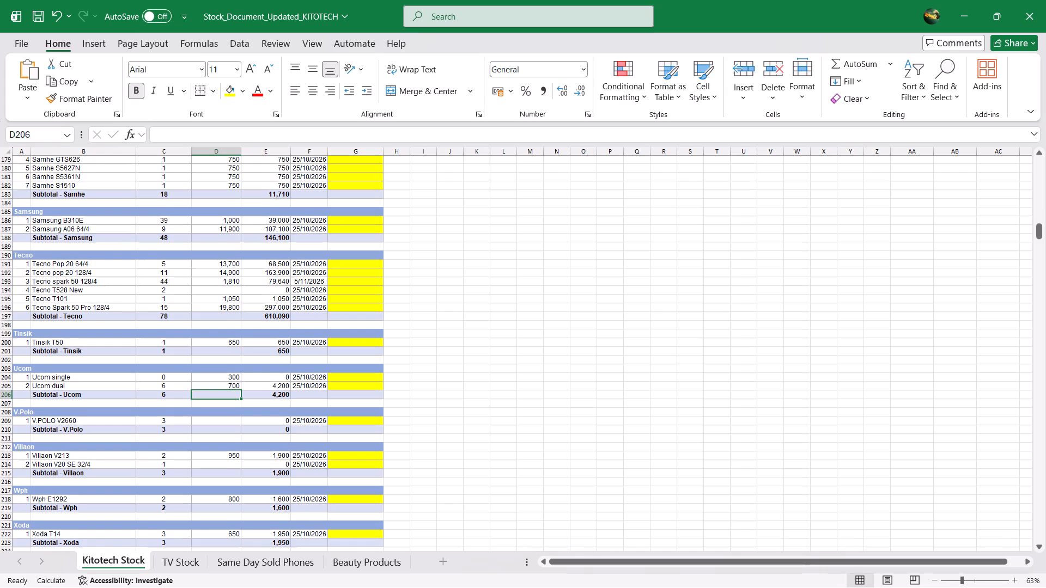
{"action": "scroll", "coordinate": [195, 428], "scroll_direction": "down", "scroll_amount": 2}
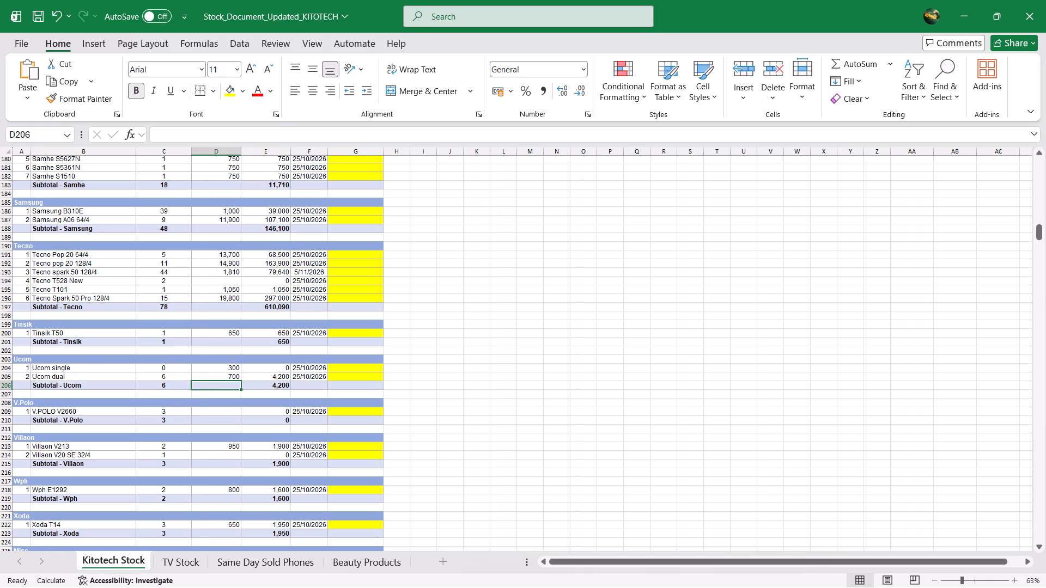
{"action": "scroll", "coordinate": [195, 428], "scroll_direction": "down", "scroll_amount": 1}
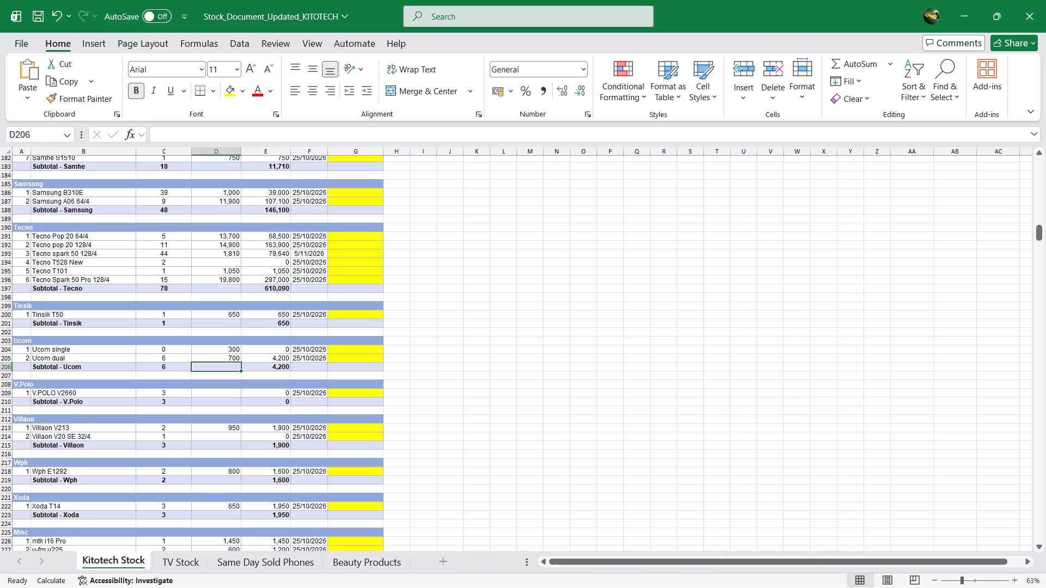
{"action": "scroll", "coordinate": [185, 427], "scroll_direction": "down", "scroll_amount": 1}
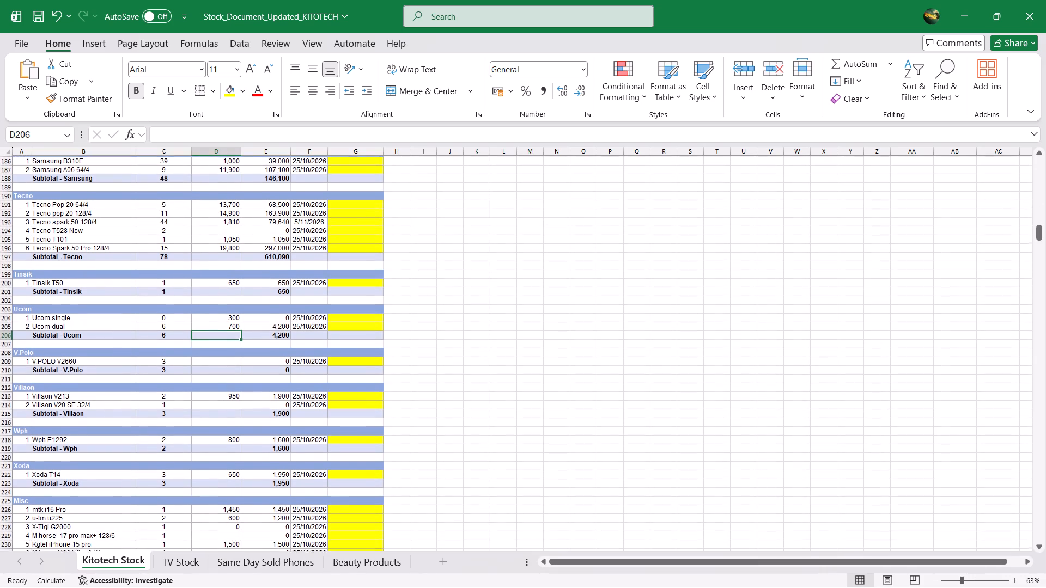
{"action": "scroll", "coordinate": [185, 427], "scroll_direction": "down", "scroll_amount": 2}
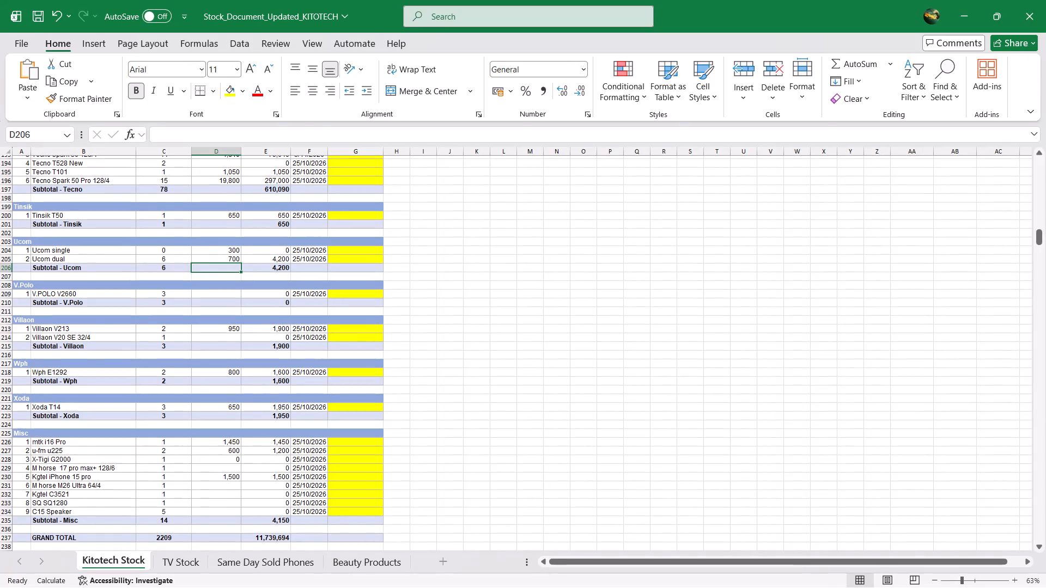
{"action": "left_click", "coordinate": [169, 564]}
{"action": "left_click", "coordinate": [241, 560]}
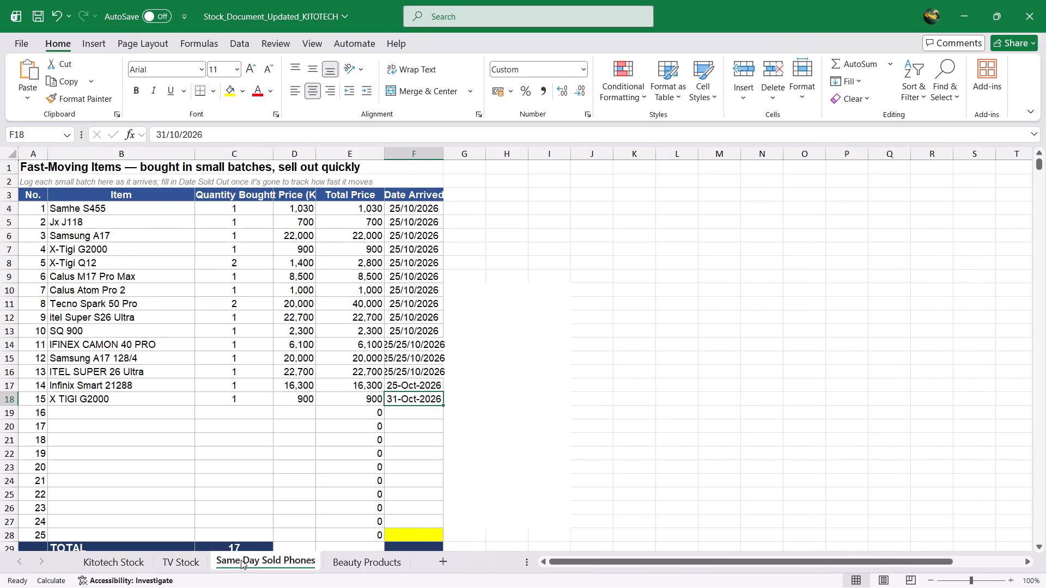
Return to the Kitotech Stock sheet and enter 900 as the unit price of X-Tigi G2000 in the Misc section.
{"action": "left_click", "coordinate": [120, 563]}
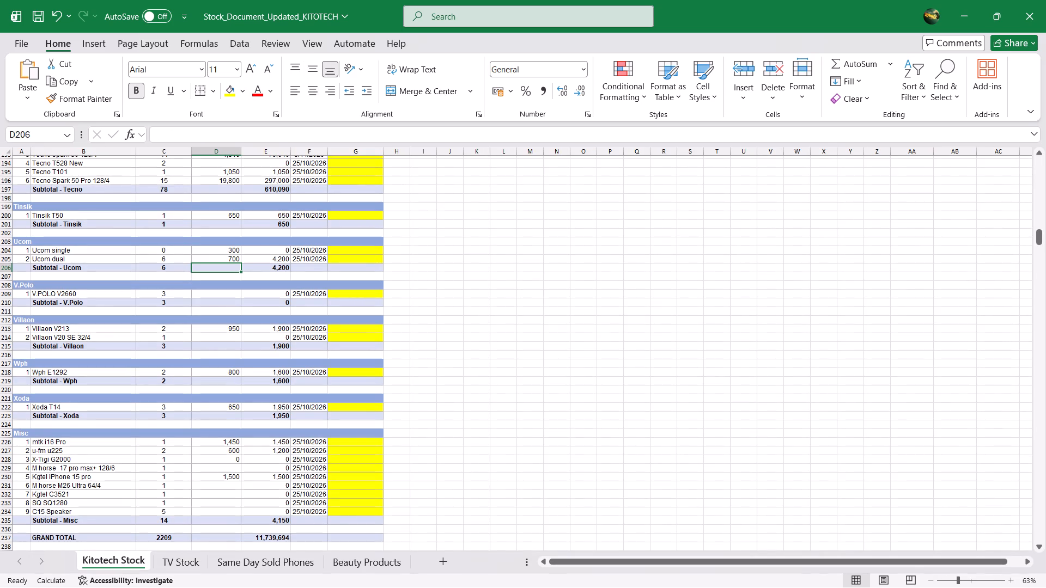
{"action": "double_click", "coordinate": [238, 462]}
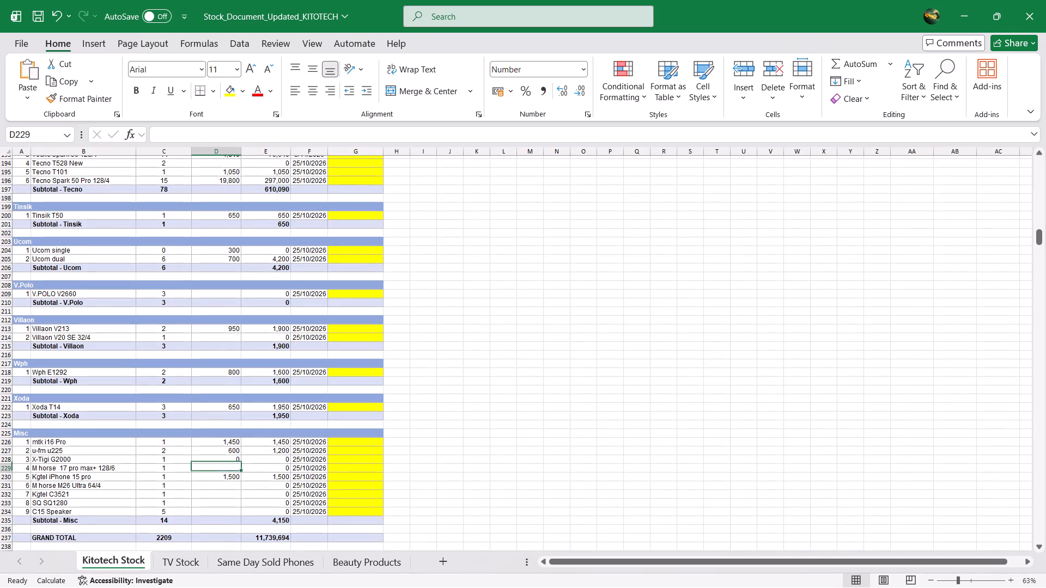
{"action": "left_click", "coordinate": [224, 460]}
{"action": "key", "text": "BackSpace"}
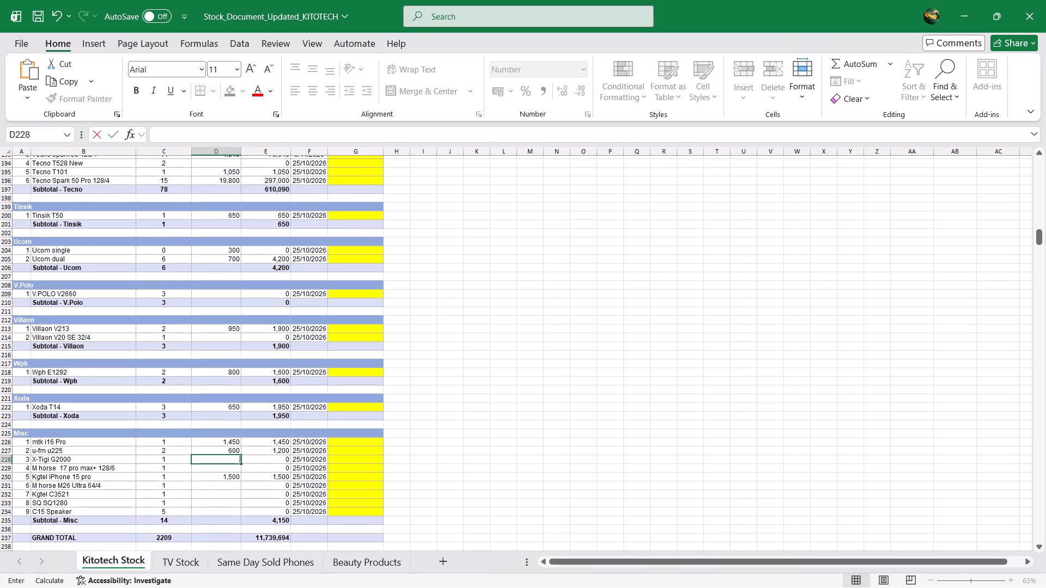
{"action": "type", "text": "900"}
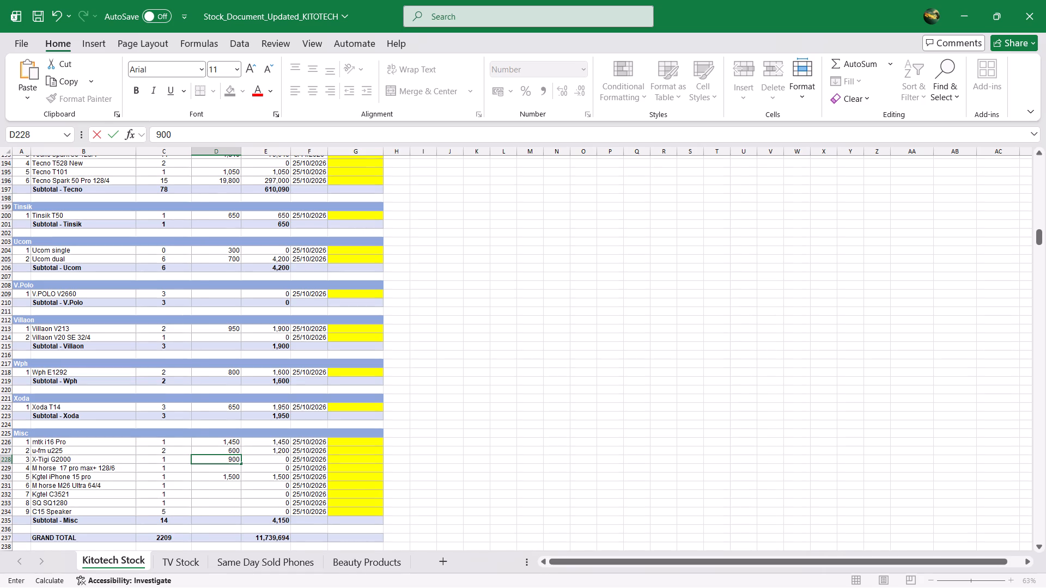
{"action": "left_click", "coordinate": [218, 486]}
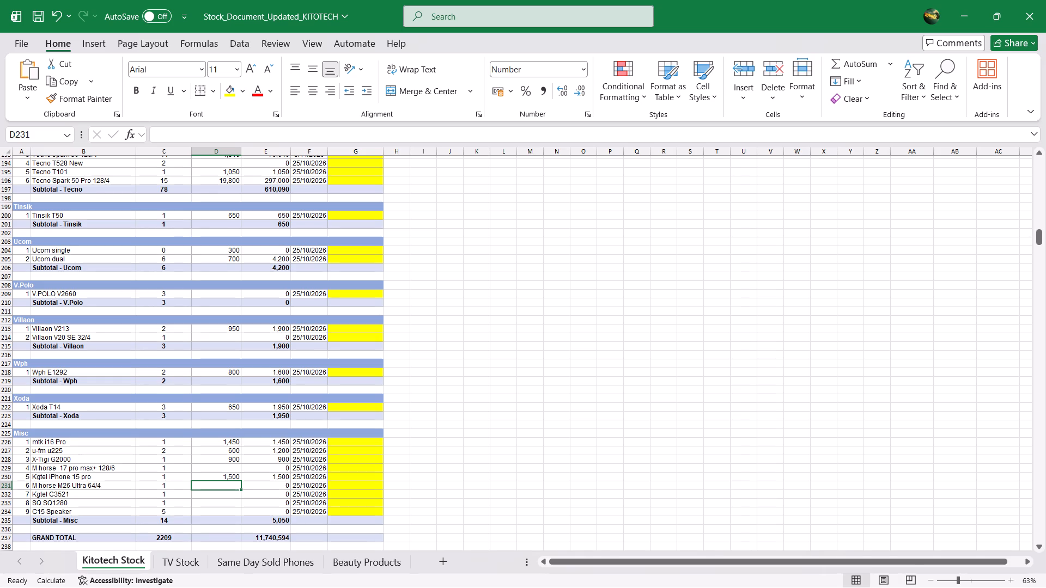
Set the unit price of Redmi 15C 128/4 to 15770 in the Redmi section.
{"action": "scroll", "coordinate": [216, 505], "scroll_direction": "down", "scroll_amount": 1}
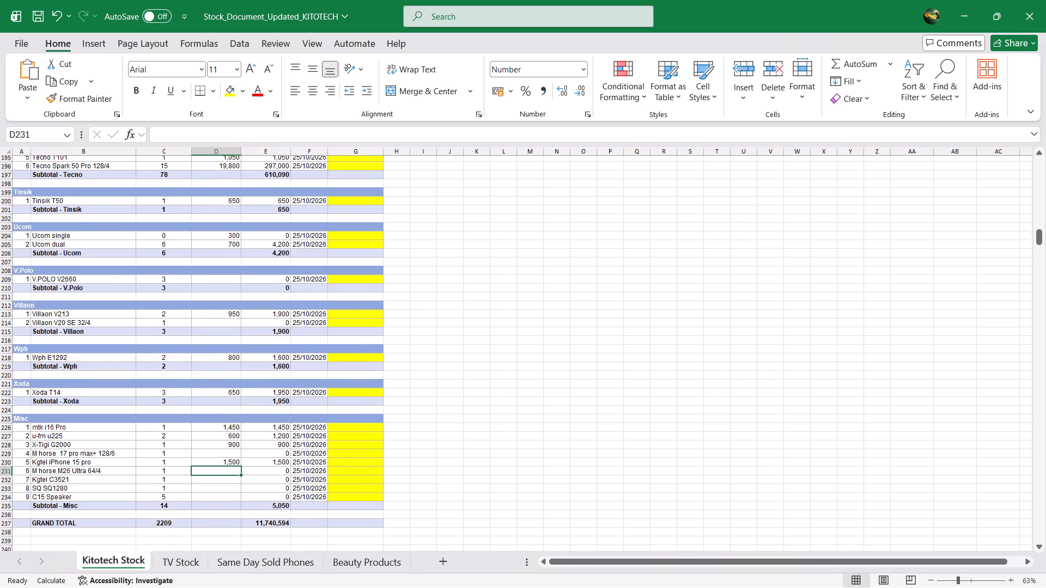
{"action": "scroll", "coordinate": [216, 505], "scroll_direction": "down", "scroll_amount": 1}
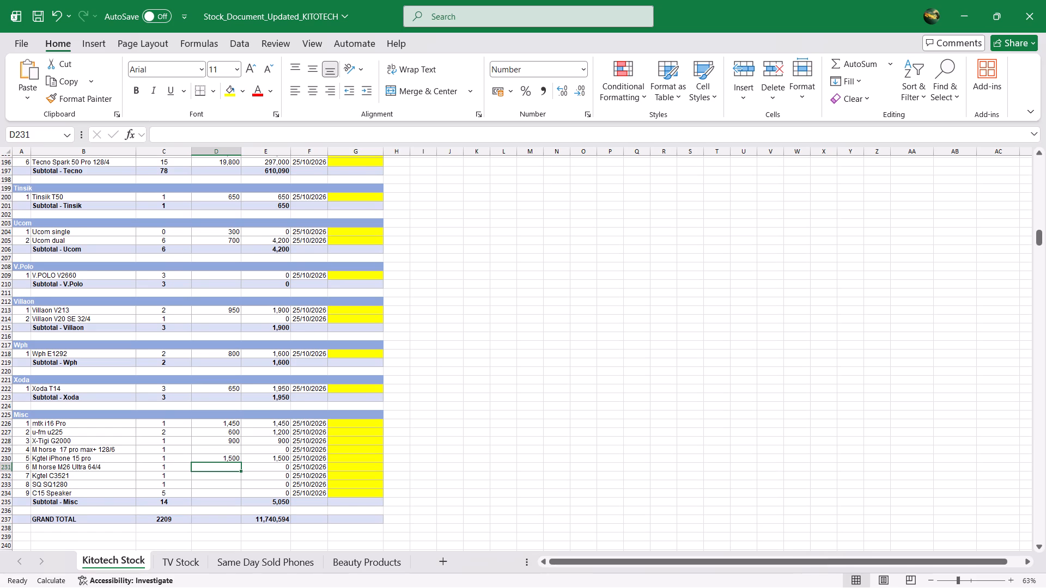
{"action": "scroll", "coordinate": [216, 505], "scroll_direction": "up", "scroll_amount": 5}
{"action": "scroll", "coordinate": [216, 505], "scroll_direction": "down", "scroll_amount": 1}
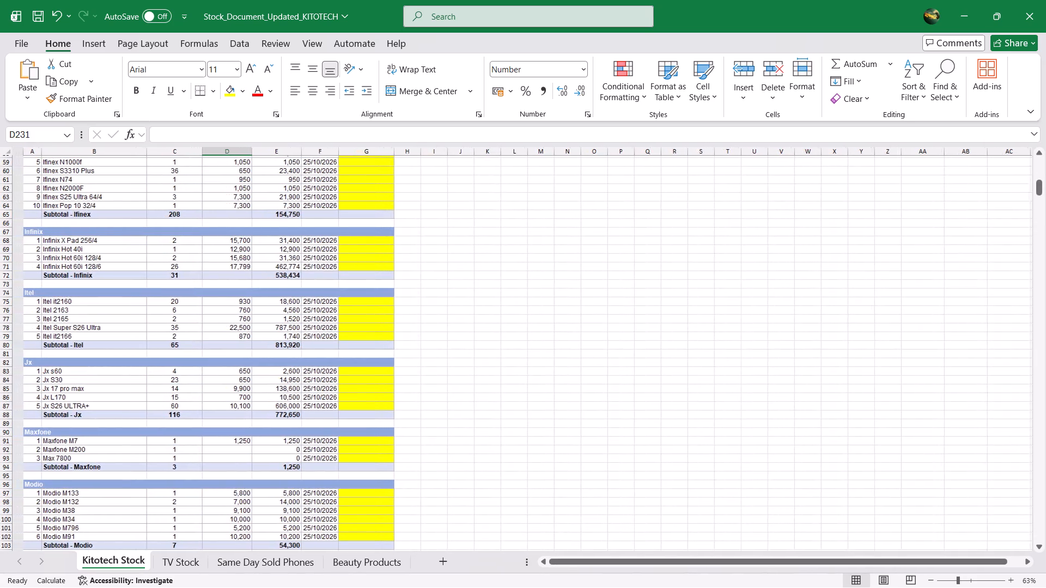
{"action": "scroll", "coordinate": [216, 505], "scroll_direction": "down", "scroll_amount": 2}
{"action": "scroll", "coordinate": [169, 469], "scroll_direction": "down", "scroll_amount": 1}
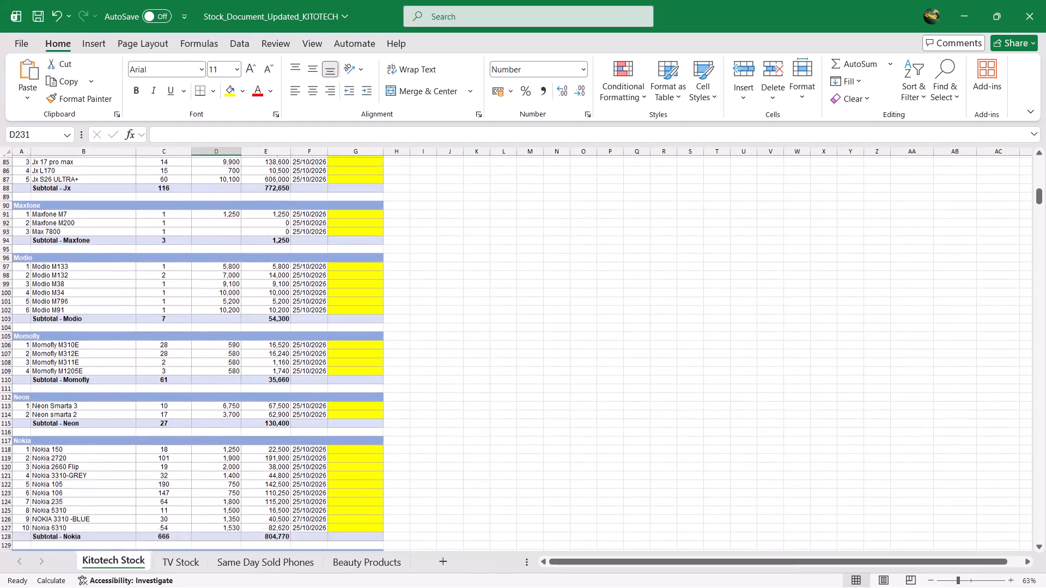
{"action": "scroll", "coordinate": [169, 469], "scroll_direction": "down", "scroll_amount": 4}
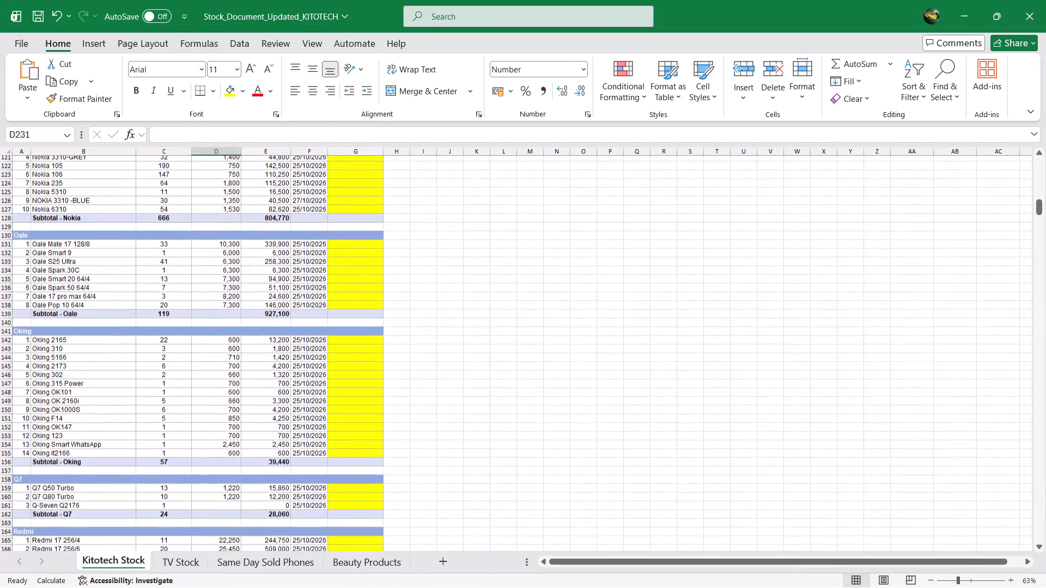
{"action": "scroll", "coordinate": [169, 469], "scroll_direction": "down", "scroll_amount": 1}
{"action": "scroll", "coordinate": [92, 400], "scroll_direction": "down", "scroll_amount": 1}
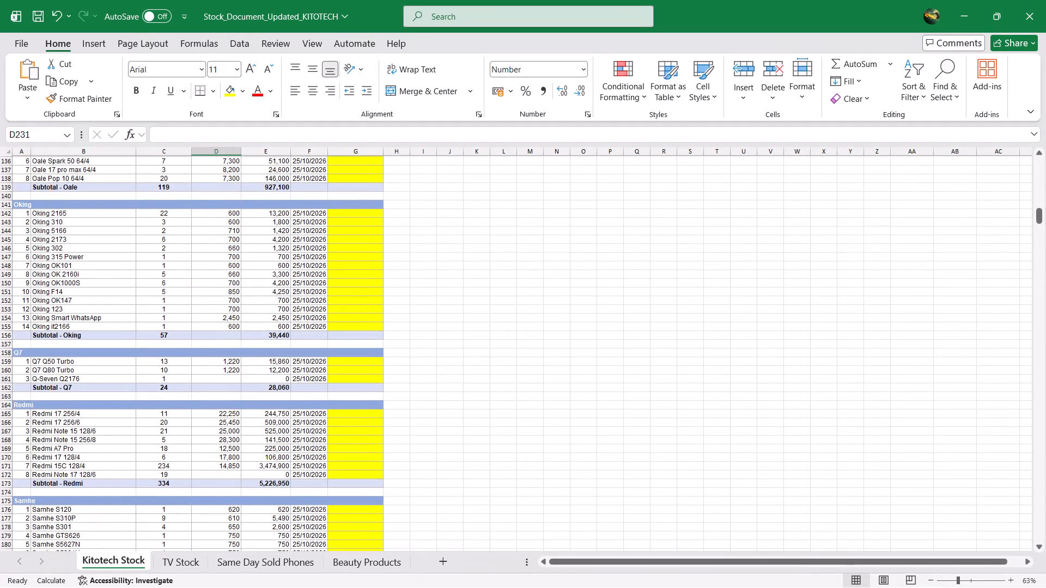
{"action": "left_click", "coordinate": [227, 469]}
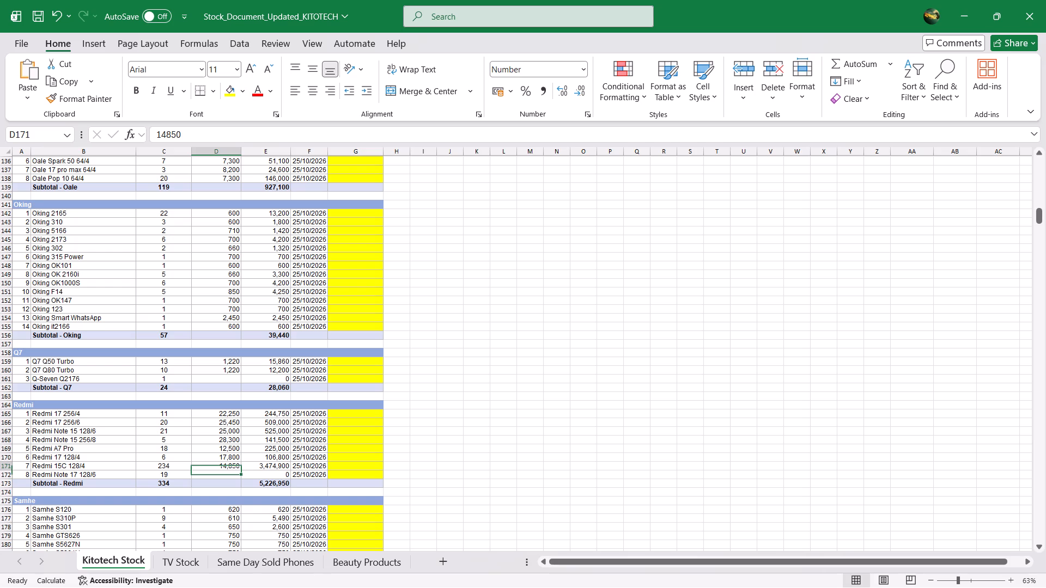
{"action": "double_click", "coordinate": [227, 469]}
{"action": "left_click", "coordinate": [227, 469]}
{"action": "double_click", "coordinate": [227, 469]}
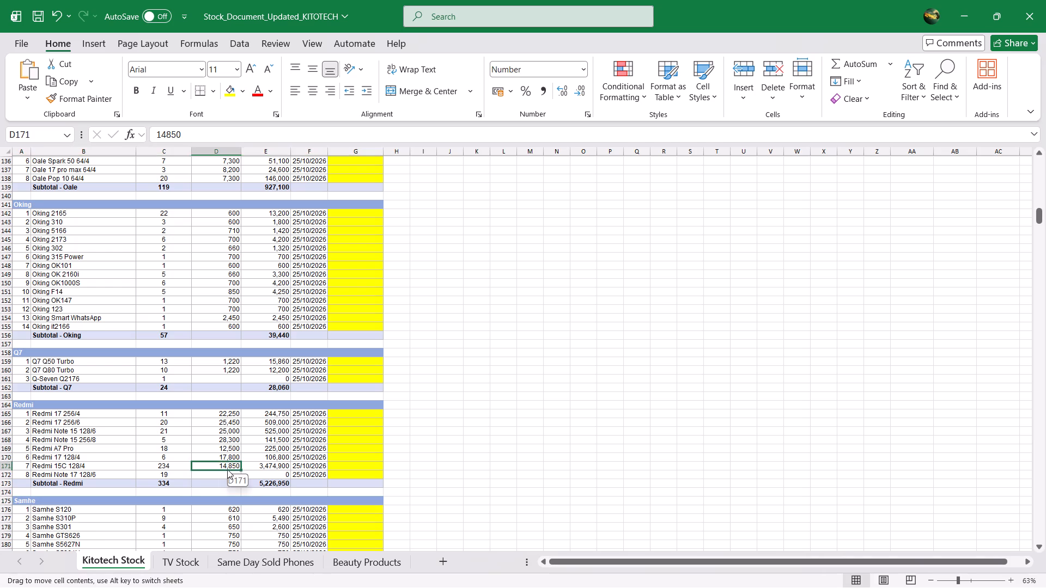
{"action": "double_click", "coordinate": [231, 467]}
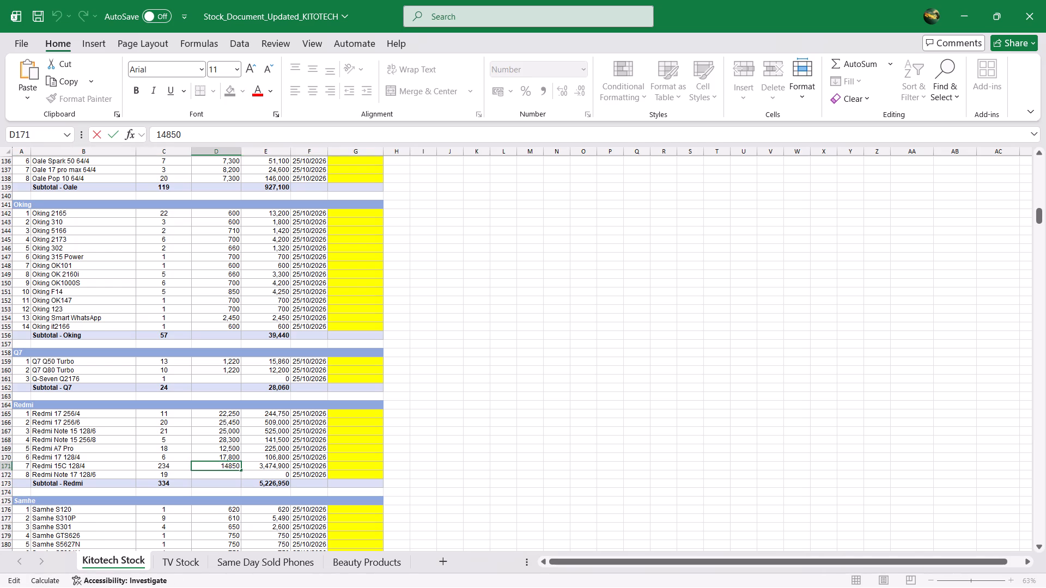
{"action": "key", "text": "ctrl+a"}
{"action": "key", "text": "BackSpace"}
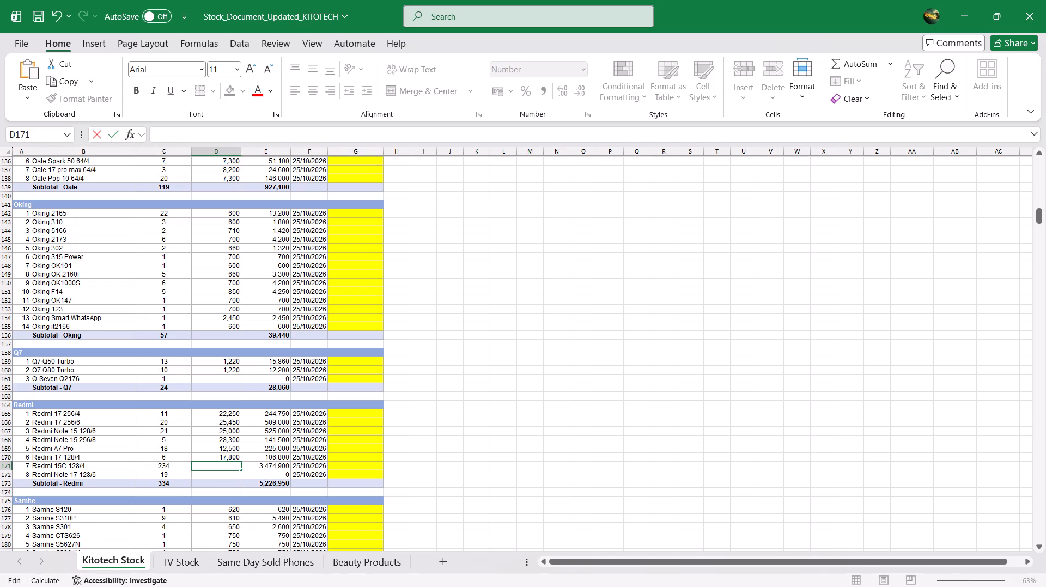
{"action": "key", "text": "1"}
{"action": "type", "text": "5770"}
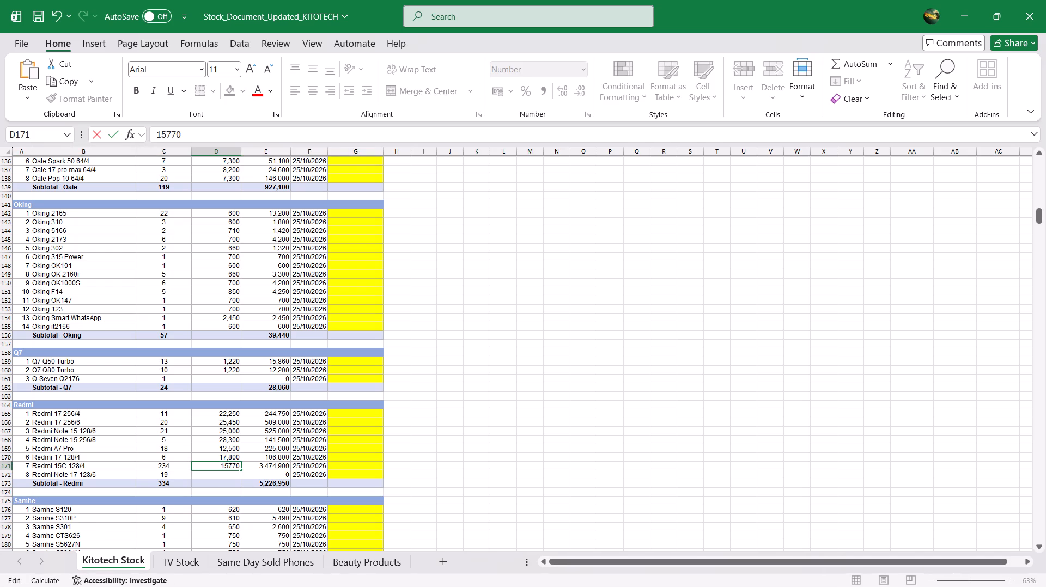
{"action": "left_click", "coordinate": [228, 473]}
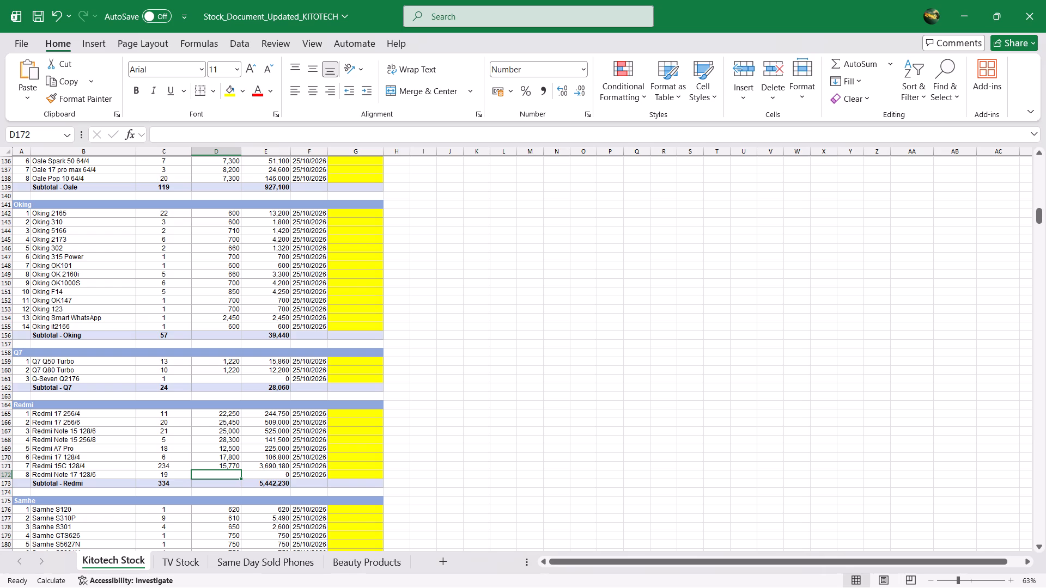
Enter 26800 as the missing unit price of Redmi Note 17 128/6 in the Redmi section.
{"action": "left_click", "coordinate": [220, 475]}
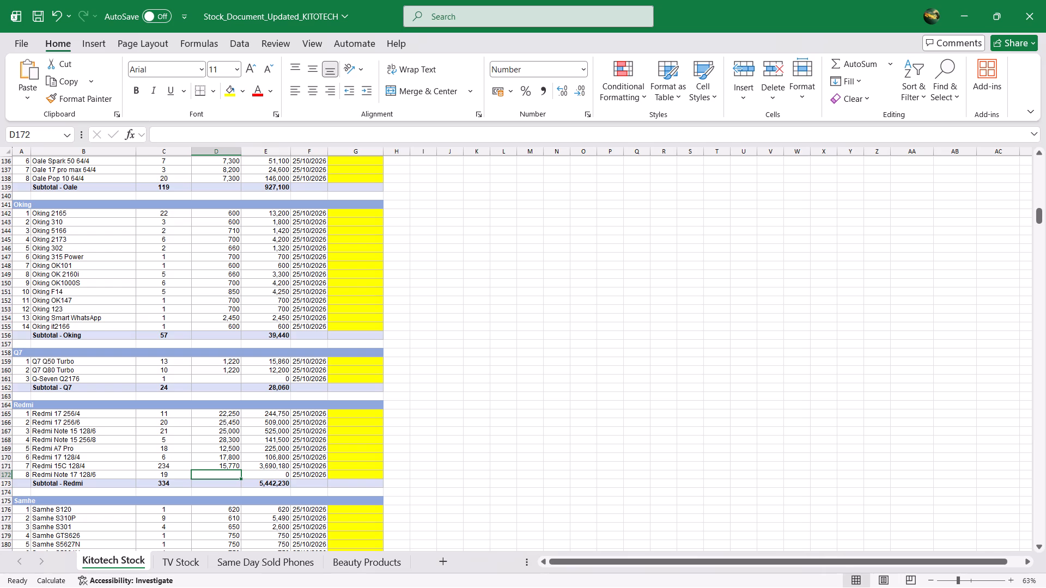
{"action": "double_click", "coordinate": [220, 475]}
{"action": "double_click", "coordinate": [220, 475]}
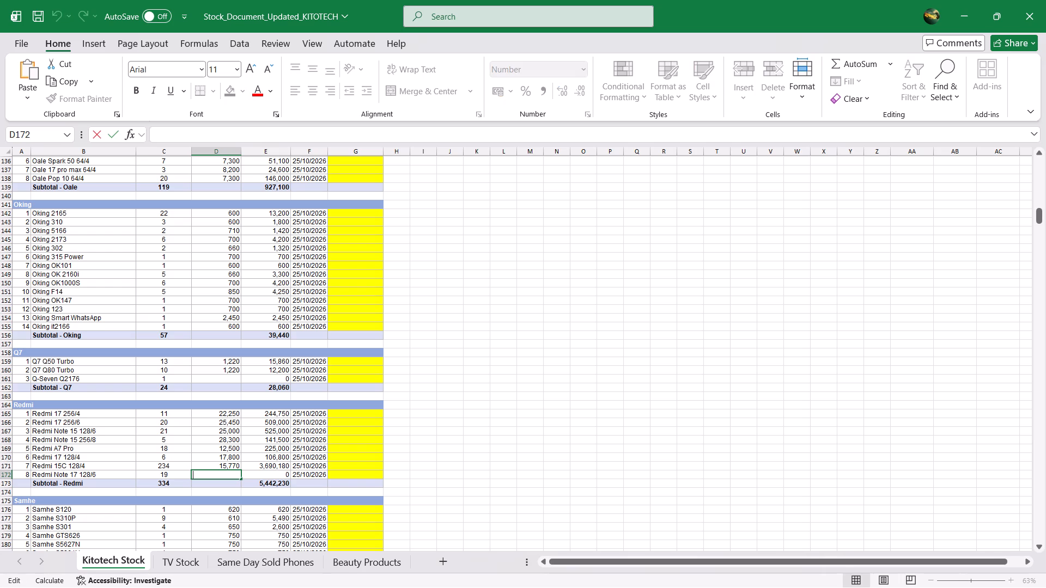
{"action": "key", "text": "2"}
{"action": "key", "text": "6"}
{"action": "type", "text": "800"}
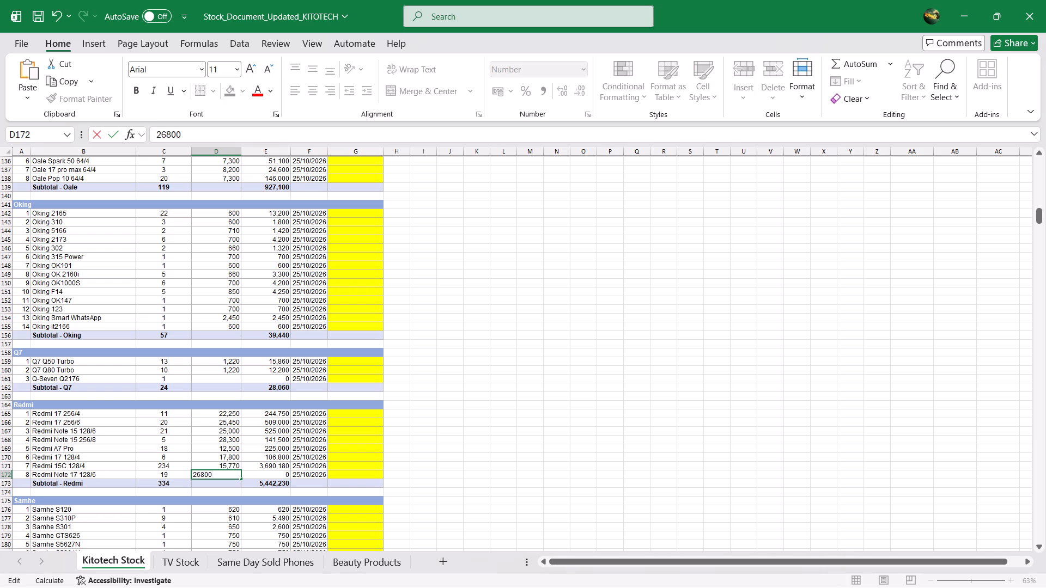
{"action": "left_click", "coordinate": [190, 495]}
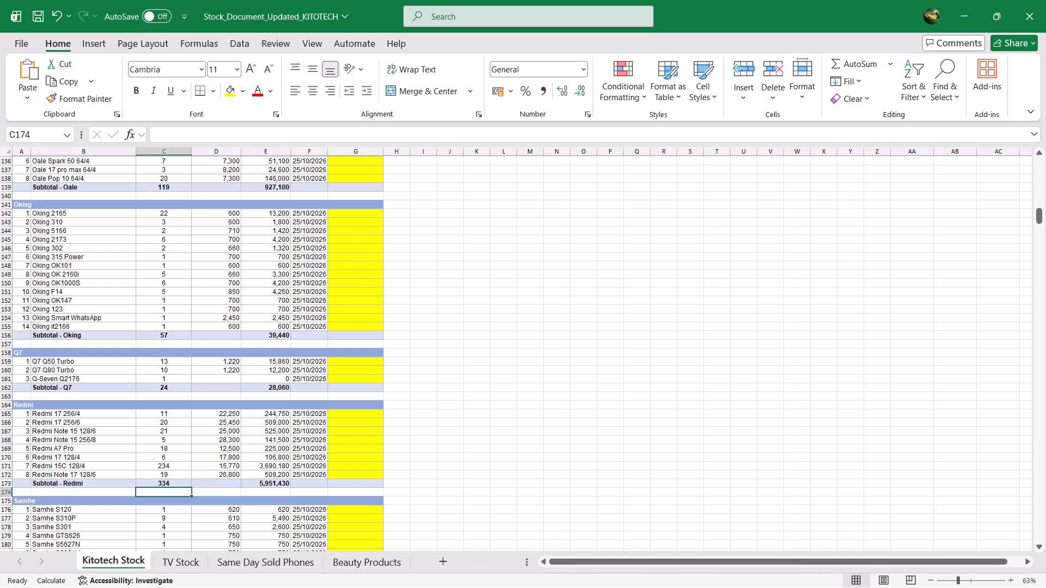
Go to the empty unit price cell of M horse M26 Ultra 64/4 in the Misc section.
{"action": "scroll", "coordinate": [186, 430], "scroll_direction": "down", "scroll_amount": 1}
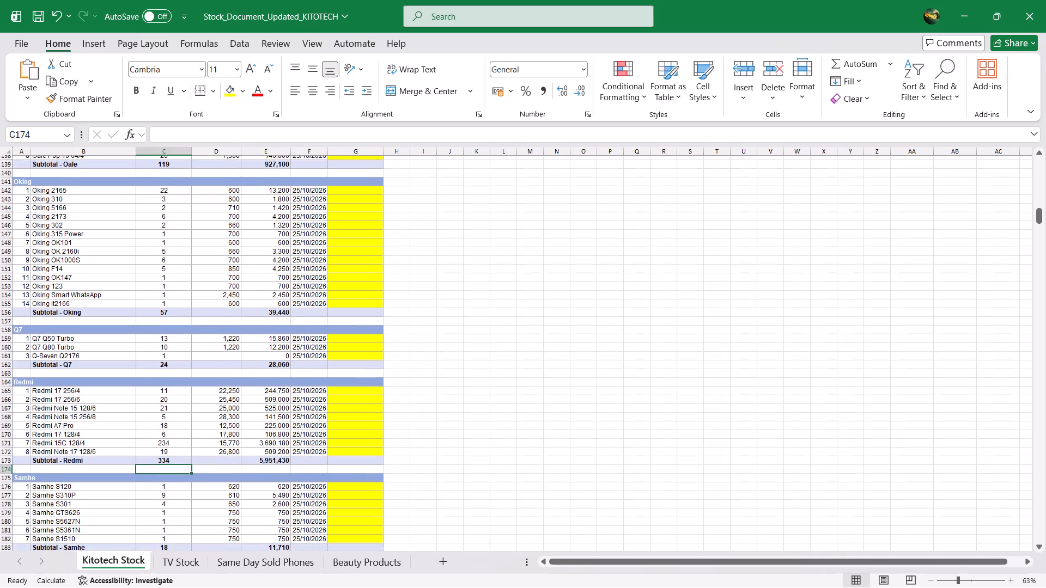
{"action": "scroll", "coordinate": [186, 430], "scroll_direction": "down", "scroll_amount": 3}
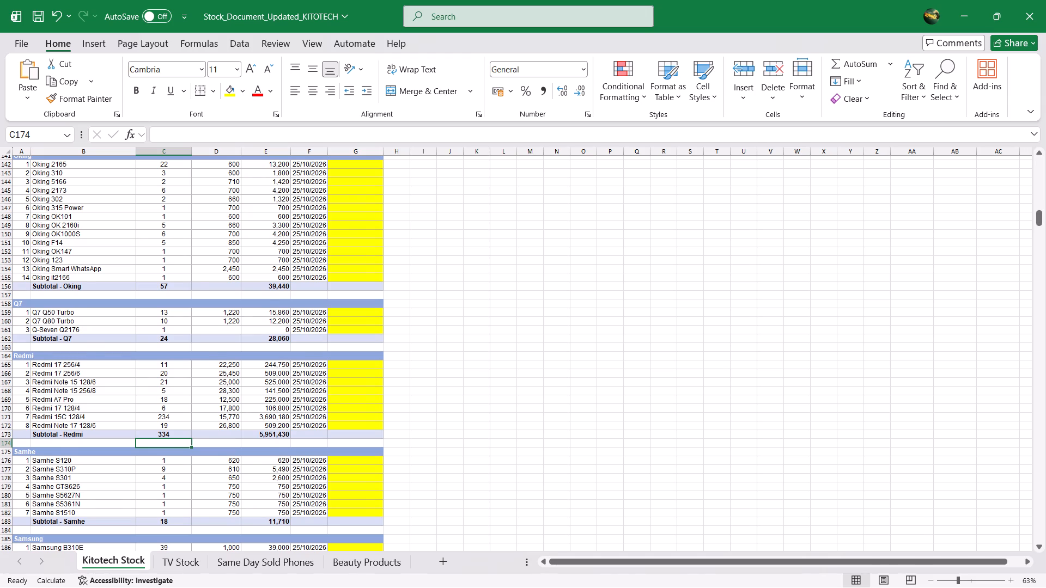
{"action": "scroll", "coordinate": [233, 337], "scroll_direction": "down", "scroll_amount": 4}
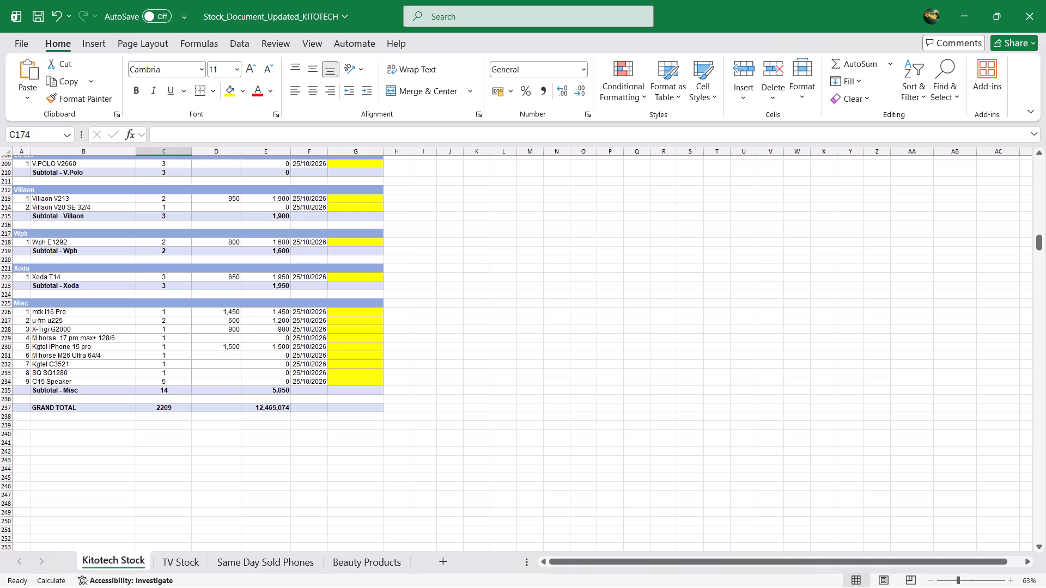
{"action": "double_click", "coordinate": [235, 354]}
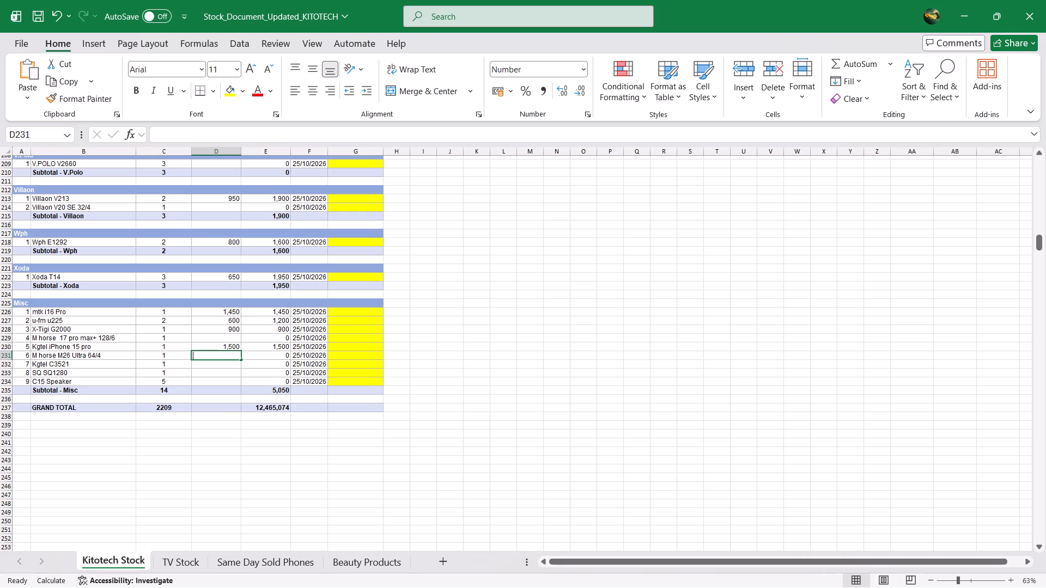
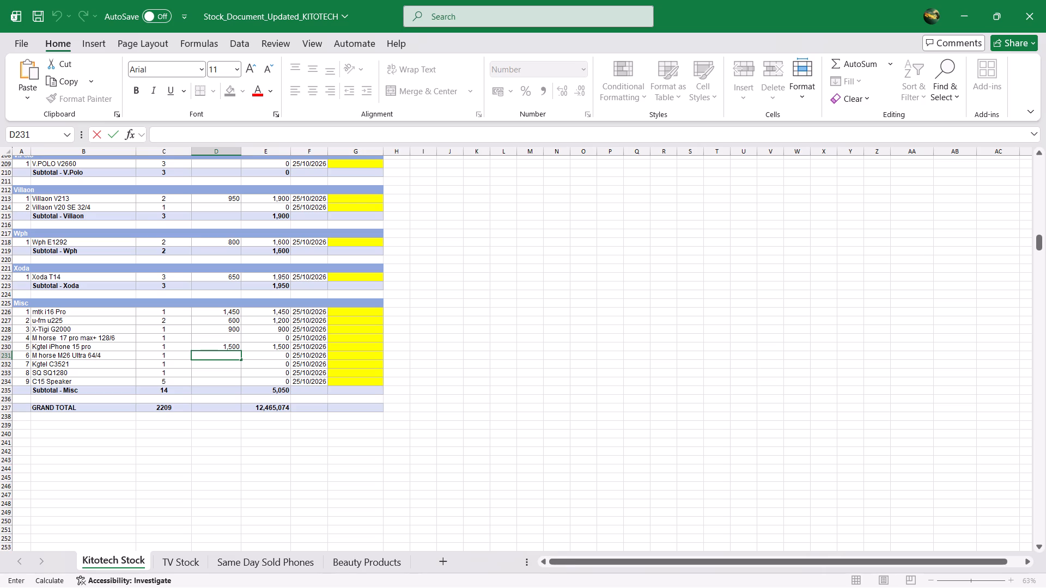
Shorten the name of the M horse 17 pro max+ 128/6 item in the Misc section to "M horse 17 pro max".
{"action": "double_click", "coordinate": [120, 339]}
{"action": "key", "text": "BackSpace"}
{"action": "key", "text": "BackSpace"}
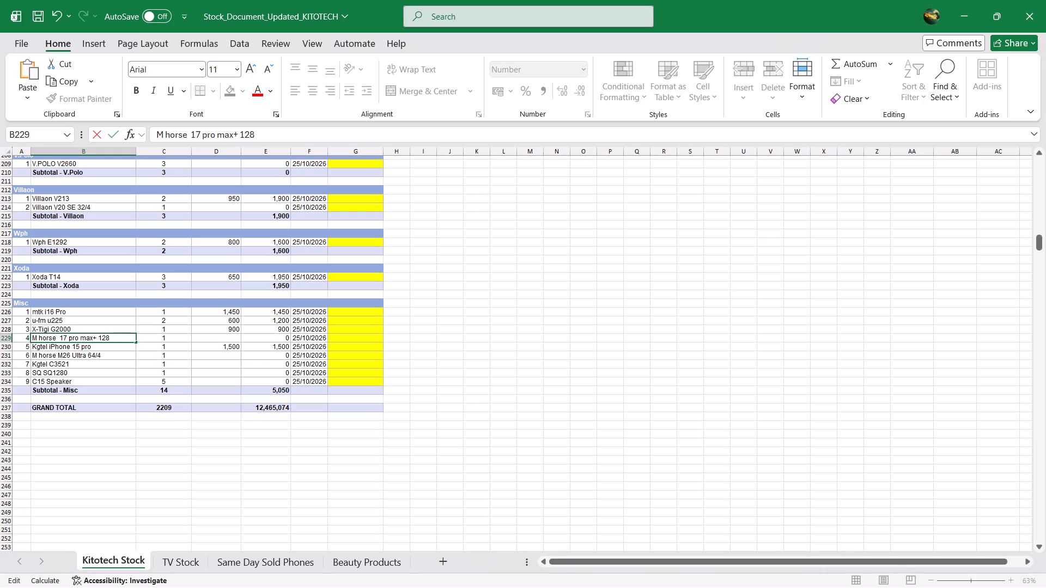
{"action": "key", "text": "BackSpace"}
{"action": "key", "text": "BackSpace"}
{"action": "key", "text": "BackSpace"}
{"action": "key", "text": "BackSpace"}
{"action": "key", "text": "BackSpace"}
Enter 7500 as the unit price of both M horse 17 pro max and M horse M26 Ultra 64/4 in the Misc section.
{"action": "triple_click", "coordinate": [232, 339]}
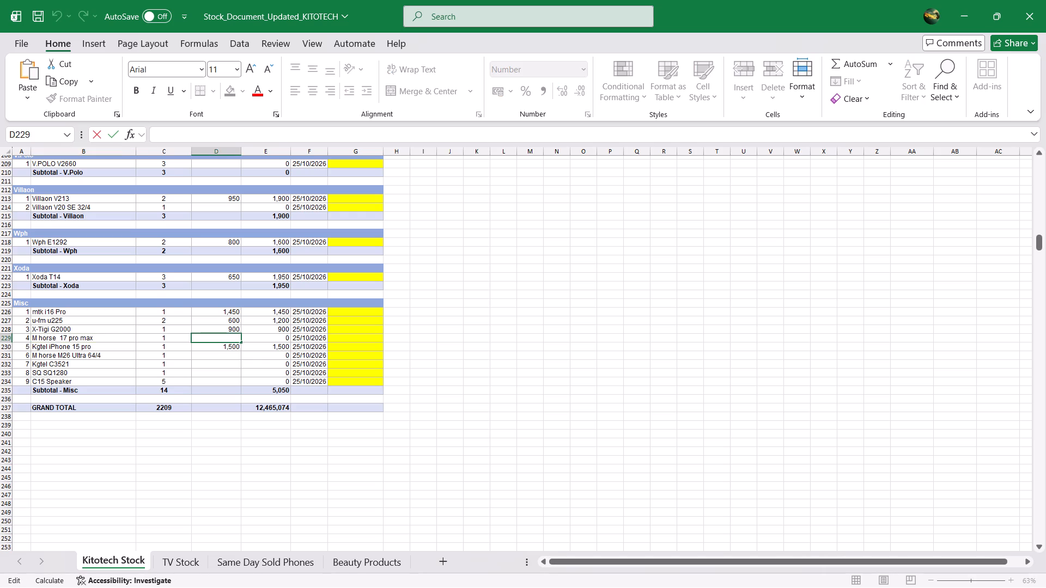
{"action": "type", "text": "7500"}
{"action": "double_click", "coordinate": [220, 356]}
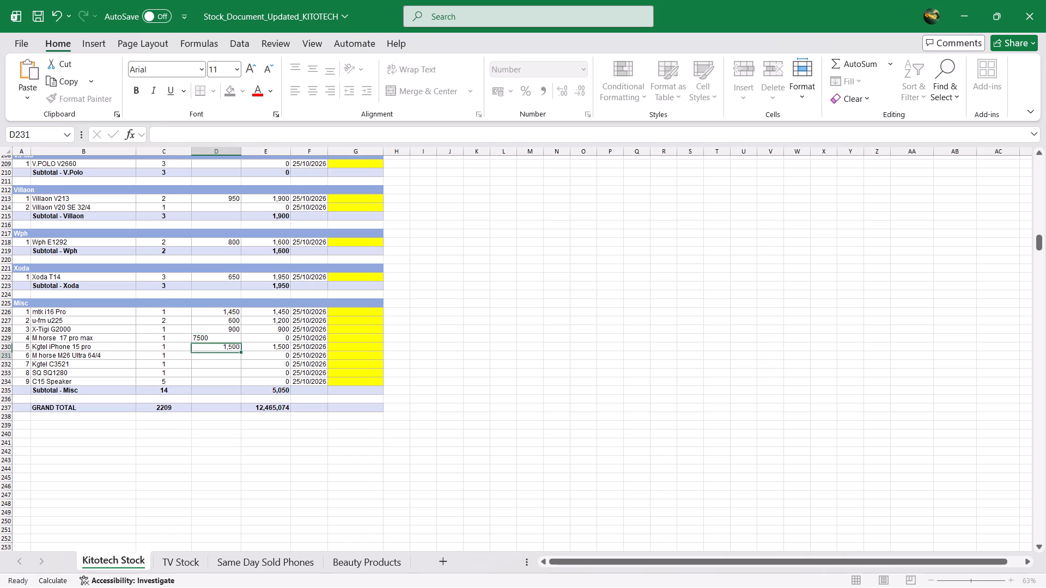
{"action": "left_click", "coordinate": [220, 356]}
{"action": "type", "text": "7500"}
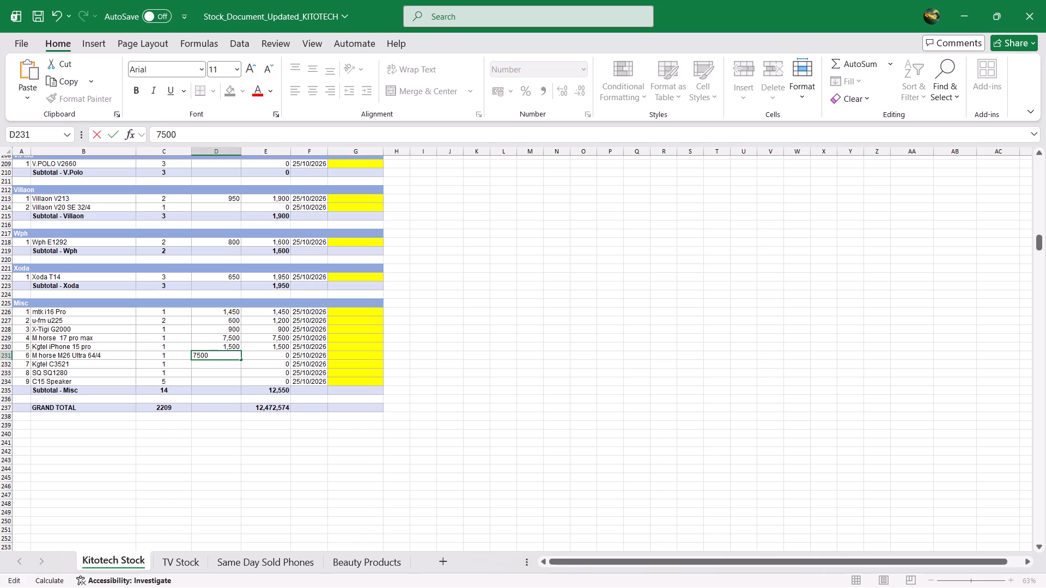
{"action": "left_click", "coordinate": [210, 373]}
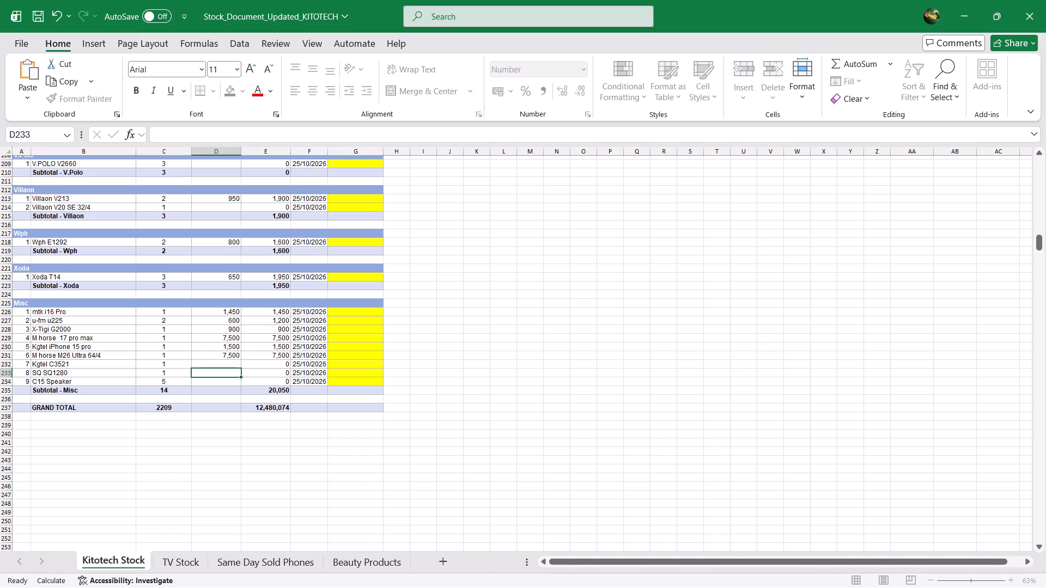
Enter 5700 as the missing unit price of Villaon V20 SE 32/4 in the Villaon section.
{"action": "scroll", "coordinate": [210, 373], "scroll_direction": "up", "scroll_amount": 1}
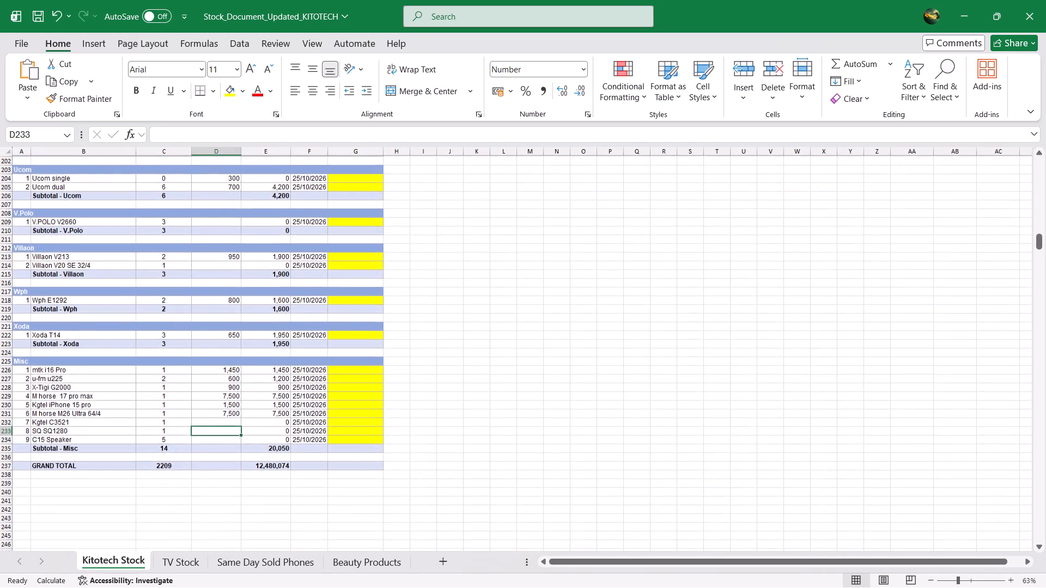
{"action": "scroll", "coordinate": [210, 373], "scroll_direction": "up", "scroll_amount": 3}
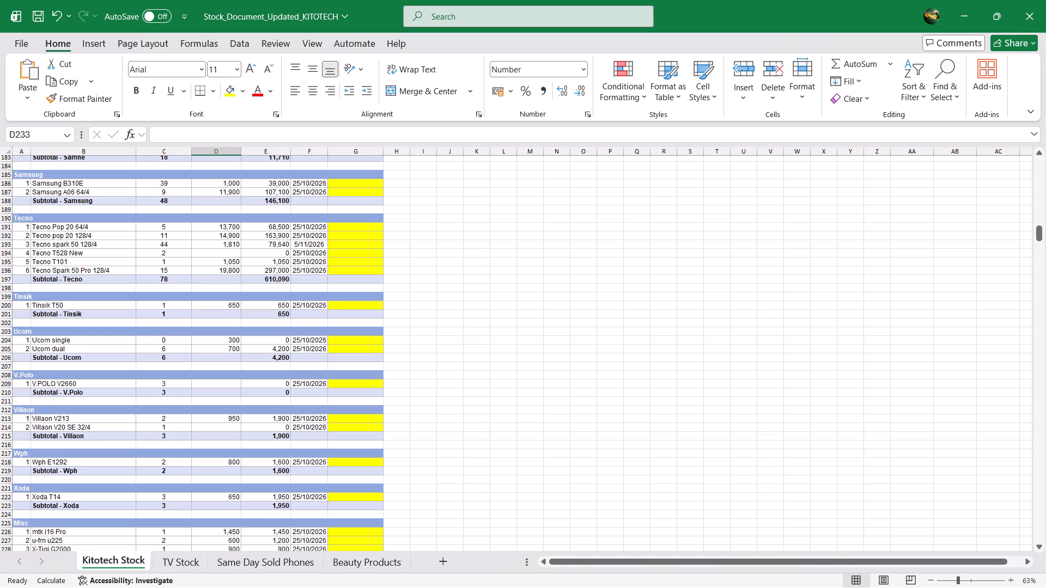
{"action": "left_click", "coordinate": [228, 426]}
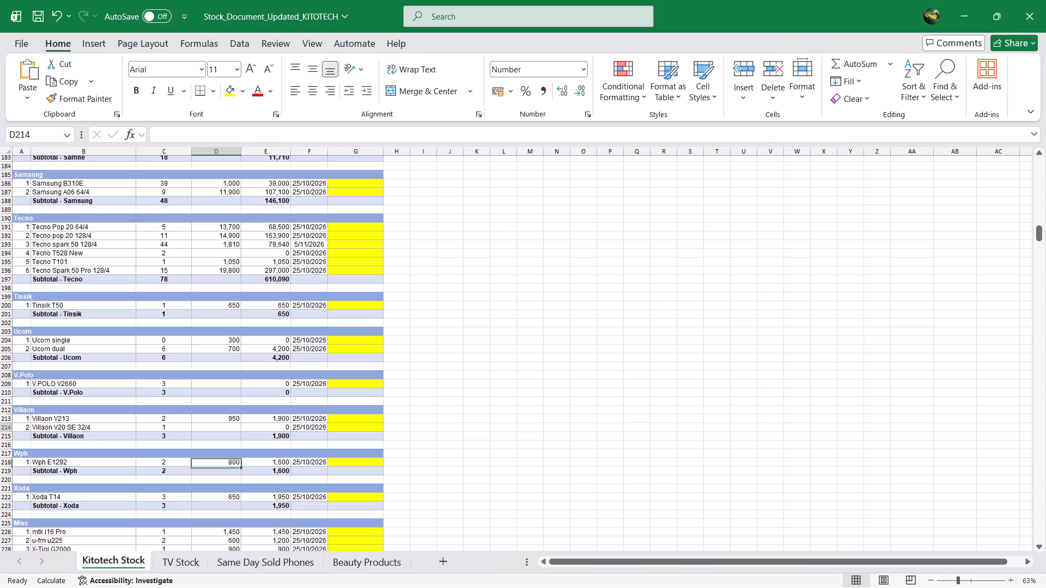
{"action": "left_click", "coordinate": [228, 426]}
{"action": "type", "text": "5700"}
{"action": "left_click", "coordinate": [221, 400]}
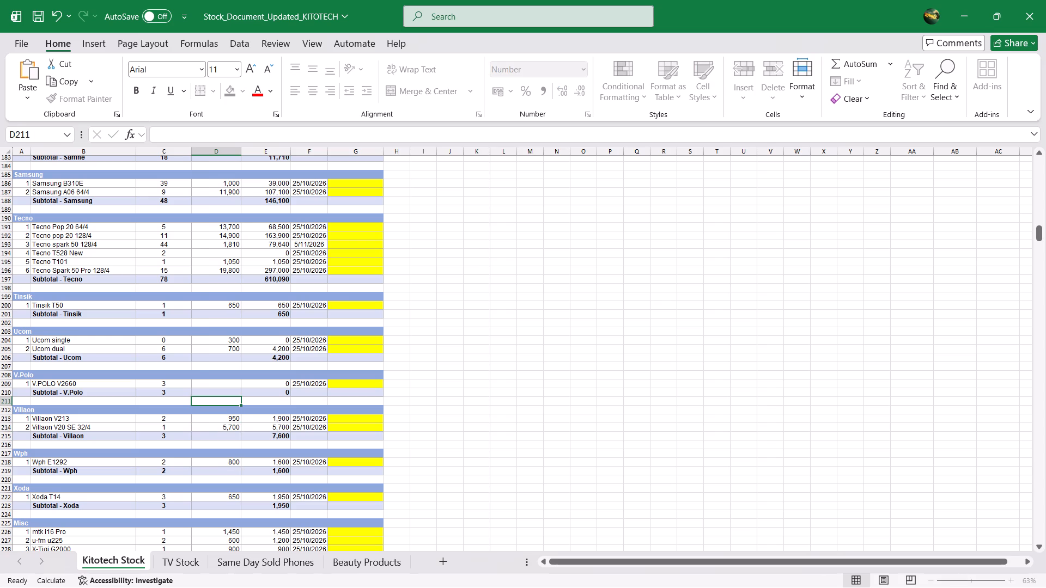
Enter 2181 as the missing unit price of Tecno T528 New in the Tecno section.
{"action": "left_click", "coordinate": [220, 383]}
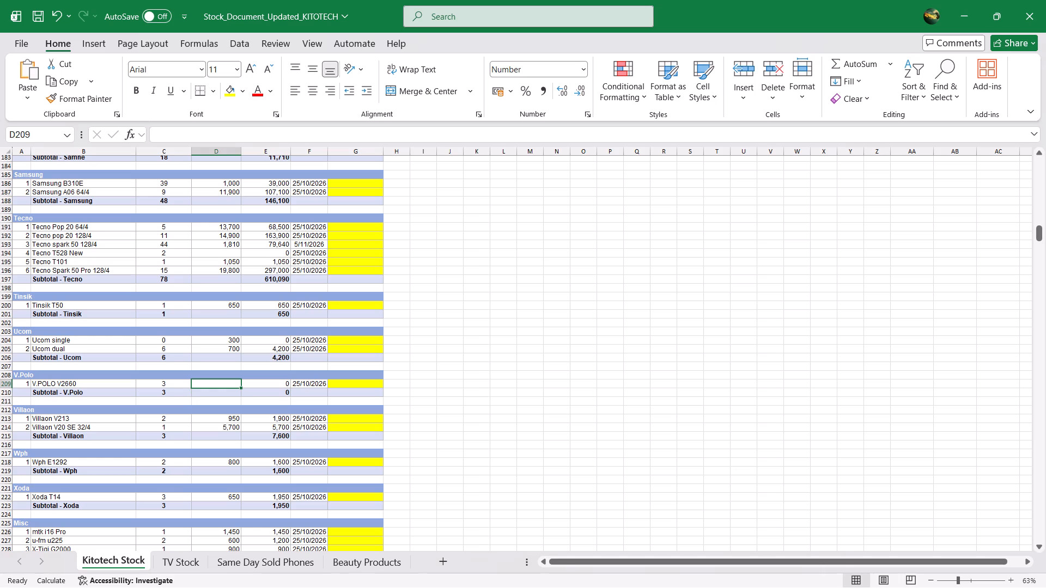
{"action": "scroll", "coordinate": [220, 383], "scroll_direction": "up", "scroll_amount": 2}
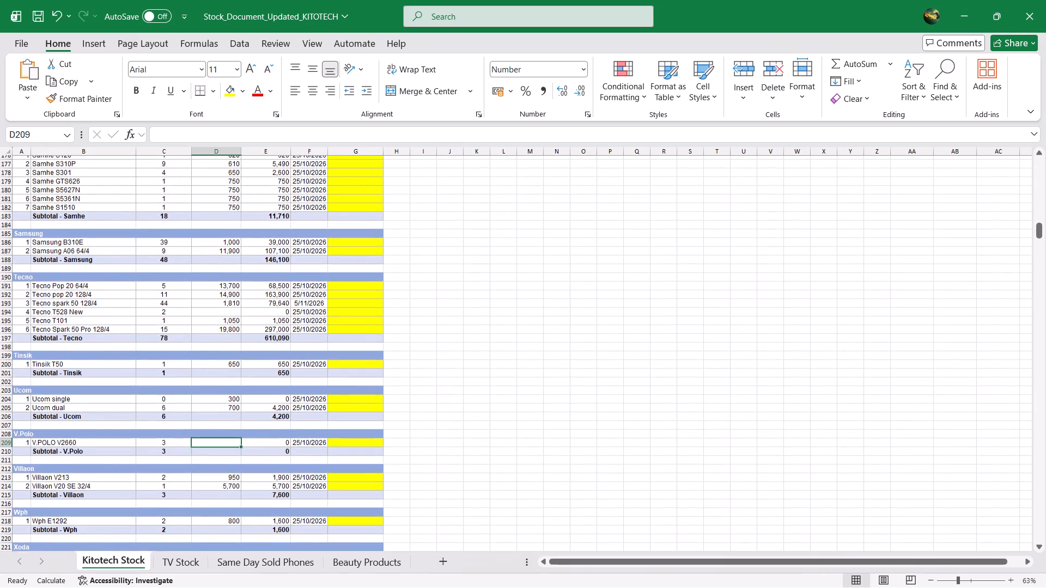
{"action": "scroll", "coordinate": [220, 383], "scroll_direction": "up", "scroll_amount": 1}
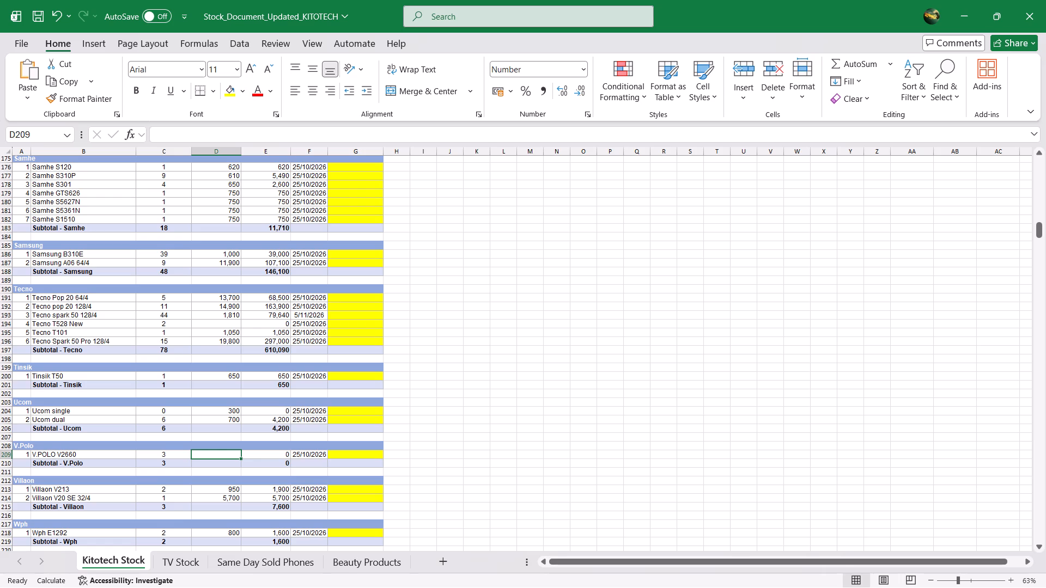
{"action": "left_click", "coordinate": [223, 326]}
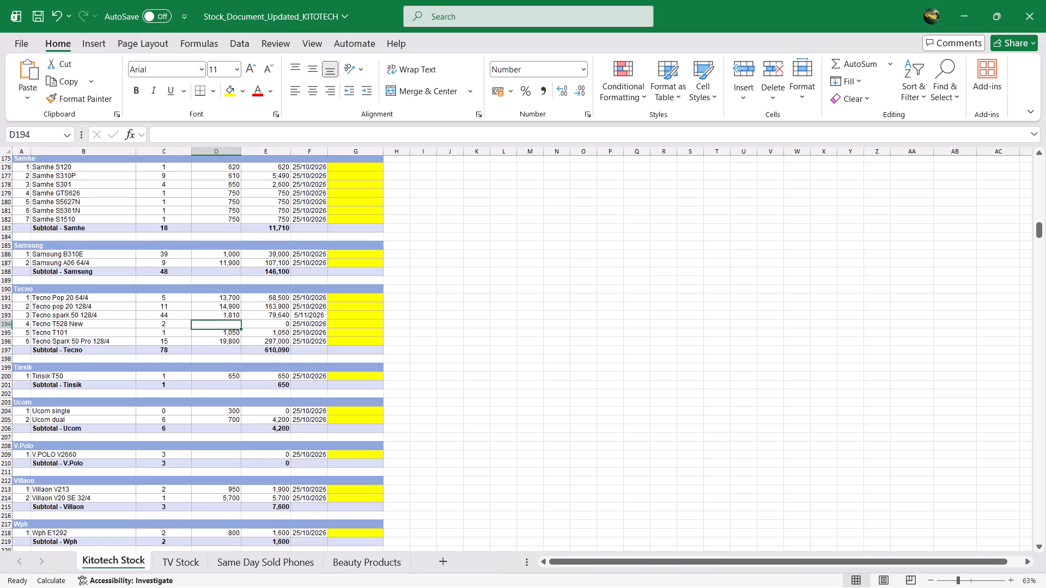
{"action": "type", "text": "2181"}
{"action": "scroll", "coordinate": [223, 326], "scroll_direction": "up", "scroll_amount": 2}
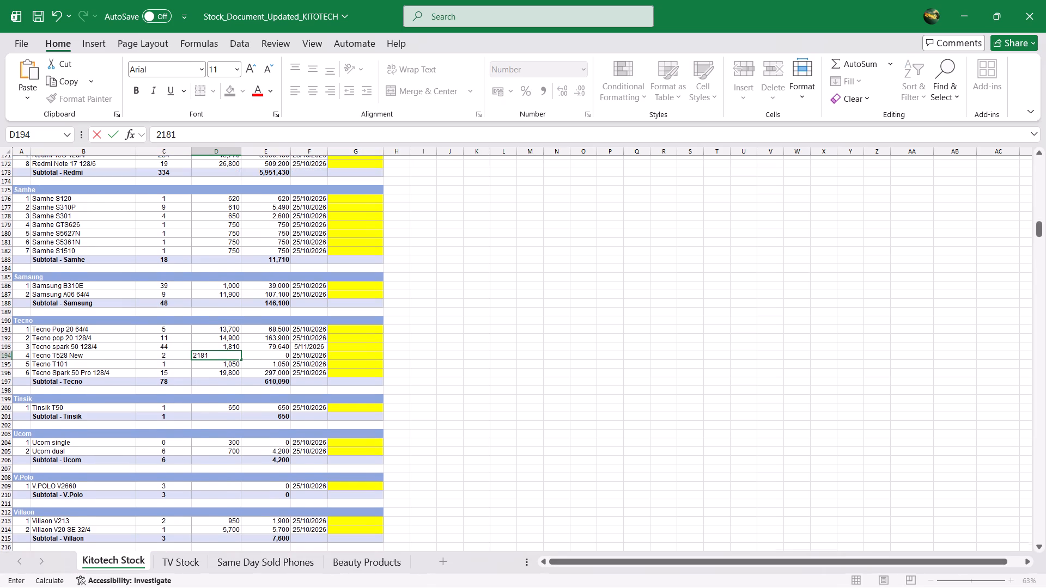
{"action": "scroll", "coordinate": [223, 326], "scroll_direction": "up", "scroll_amount": 1}
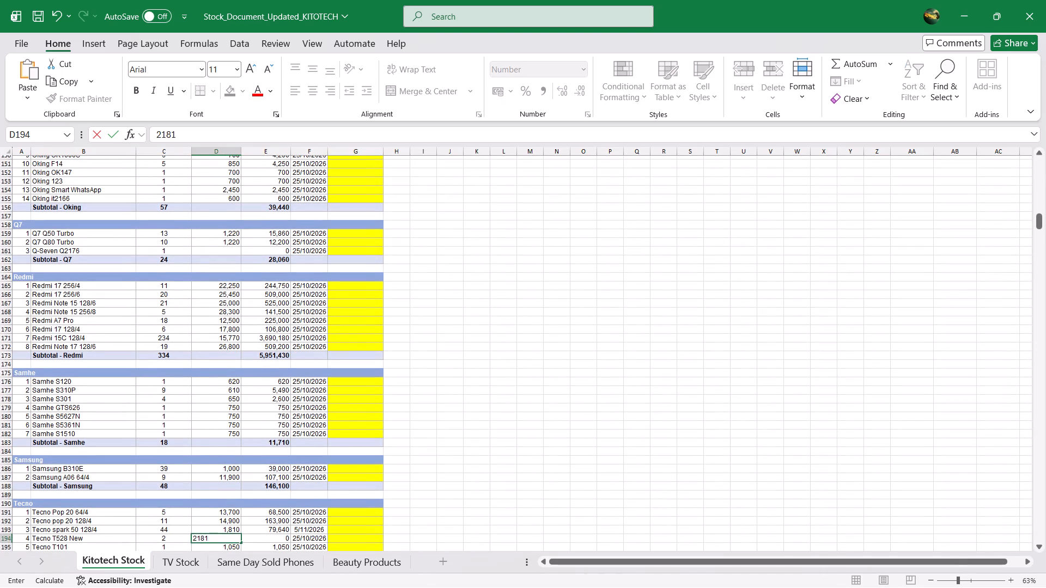
{"action": "left_click", "coordinate": [235, 253]}
Check the brand sections from Q7 back up to Bontel on the Kitotech Stock sheet for missing unit prices.
{"action": "left_click", "coordinate": [235, 253]}
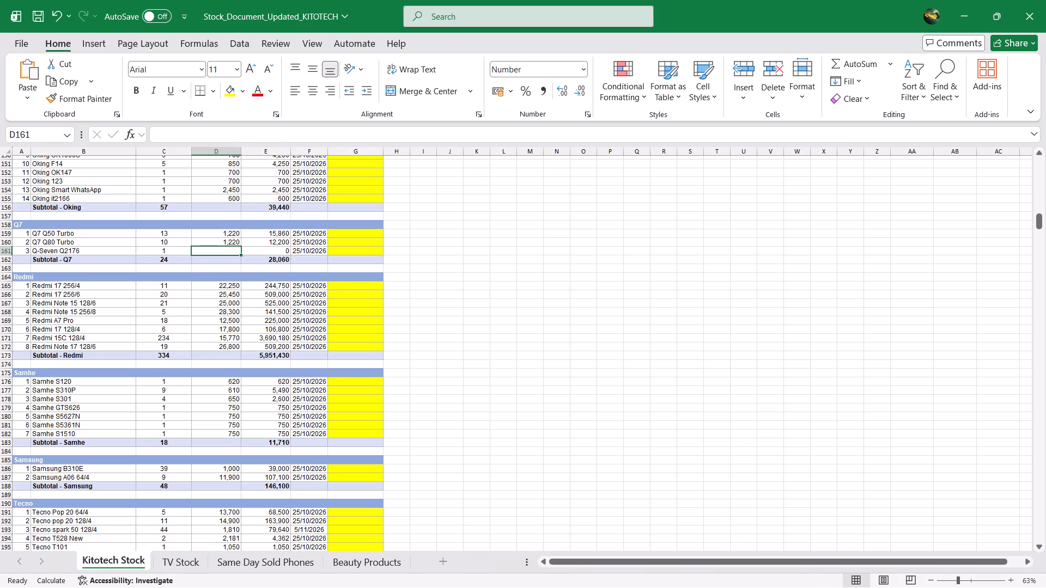
{"action": "scroll", "coordinate": [235, 253], "scroll_direction": "up", "scroll_amount": 3}
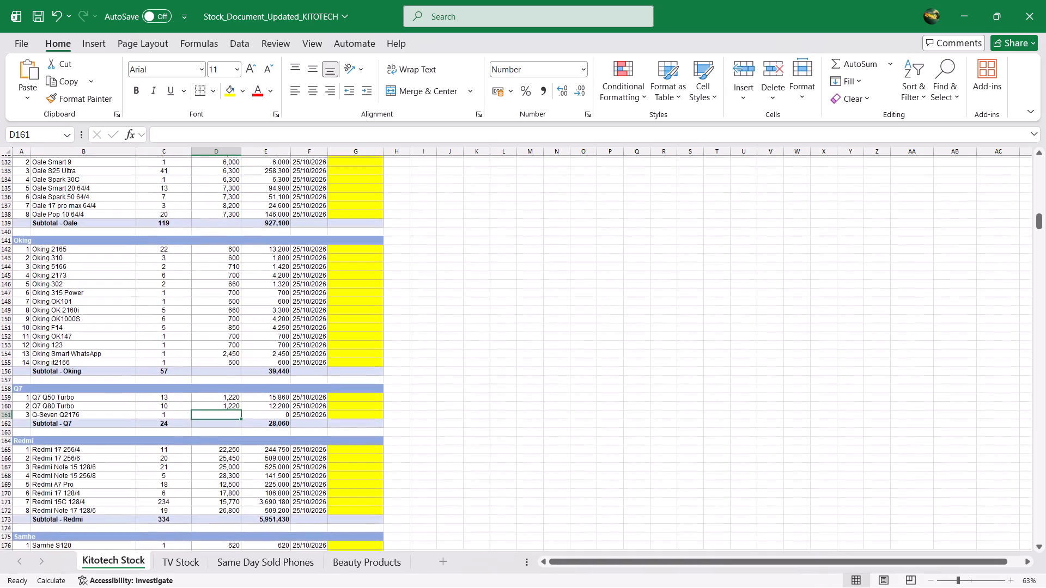
{"action": "scroll", "coordinate": [235, 253], "scroll_direction": "up", "scroll_amount": 5}
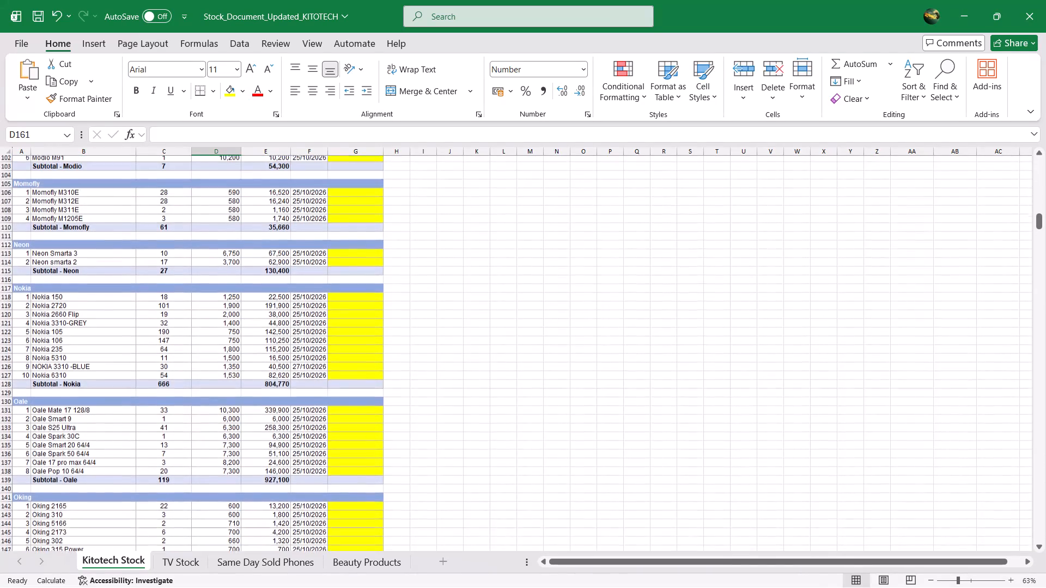
{"action": "scroll", "coordinate": [235, 253], "scroll_direction": "up", "scroll_amount": 4}
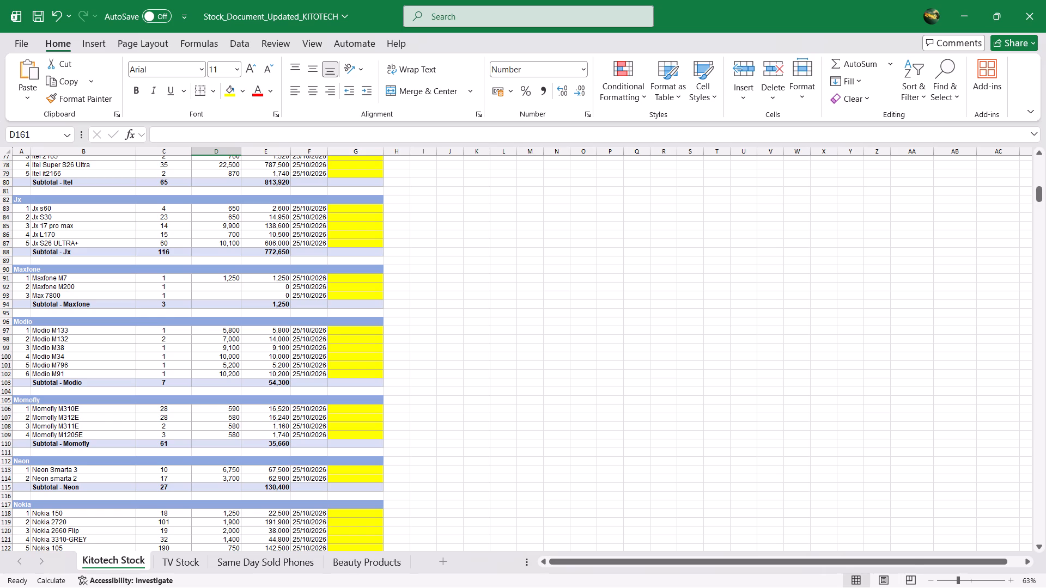
{"action": "scroll", "coordinate": [253, 278], "scroll_direction": "up", "scroll_amount": 2}
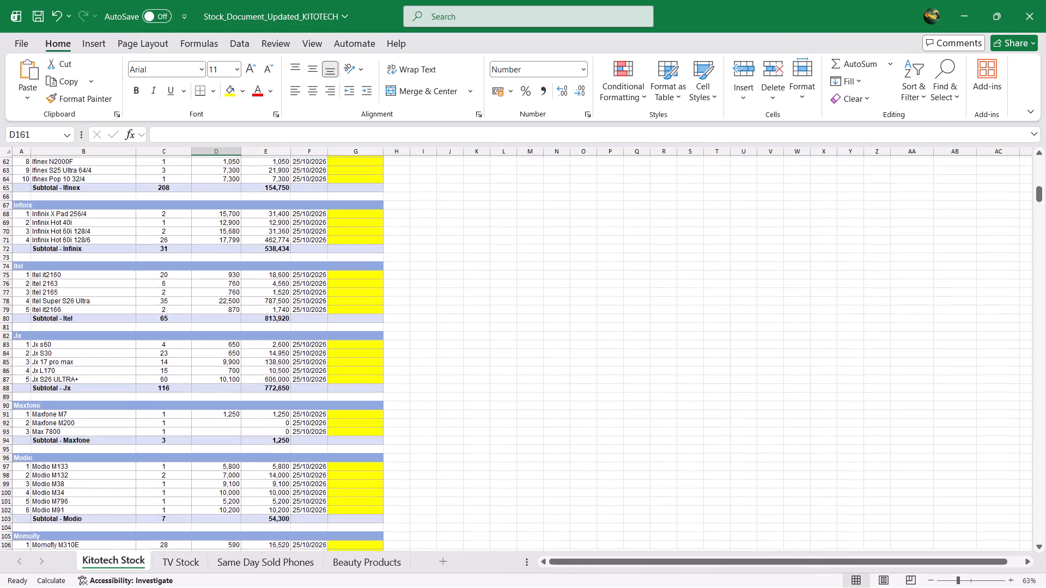
{"action": "scroll", "coordinate": [253, 278], "scroll_direction": "up", "scroll_amount": 3}
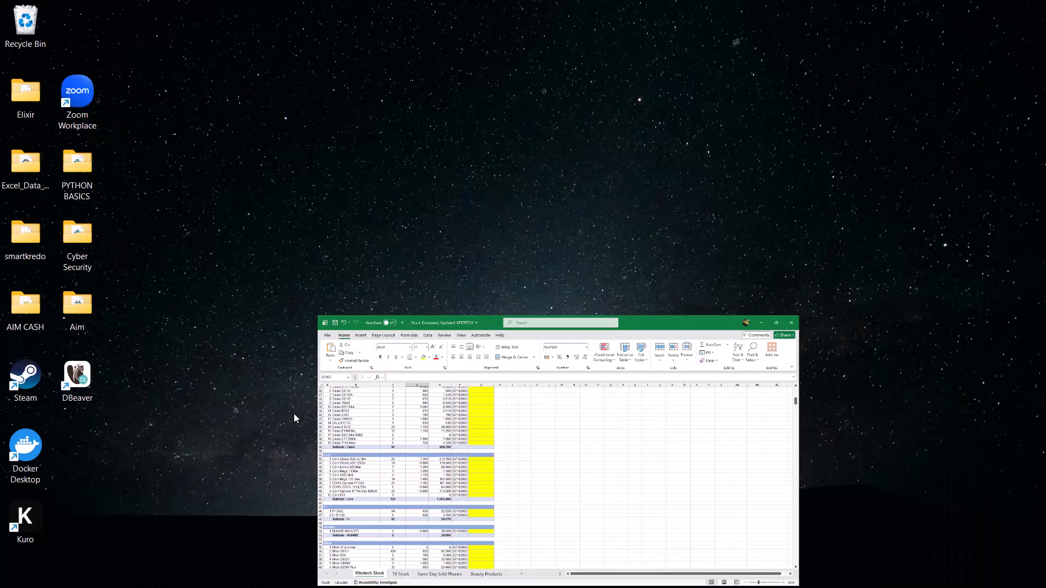
{"action": "left_click", "coordinate": [603, 579]}
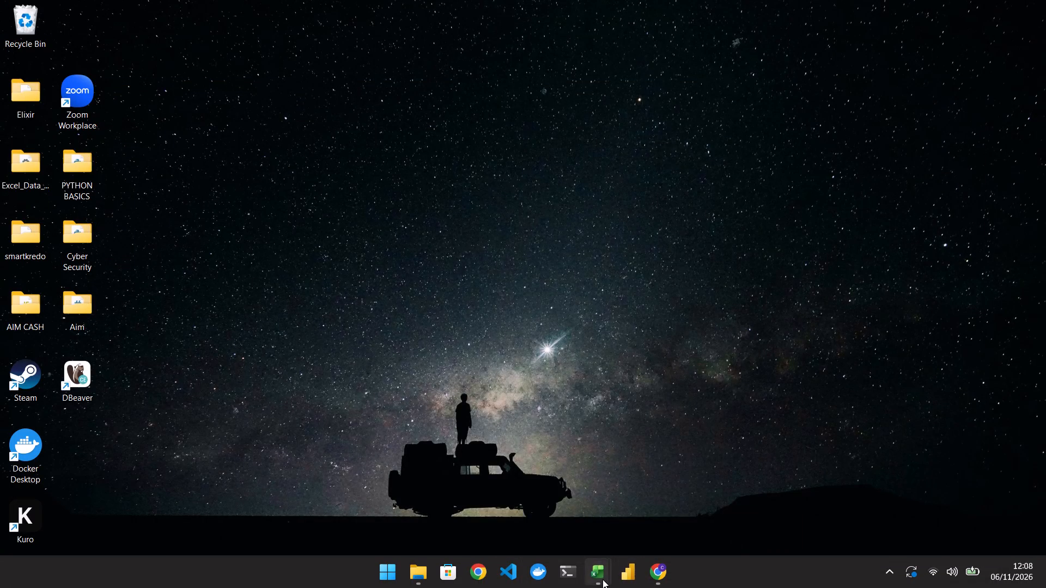
{"action": "left_click", "coordinate": [631, 488]}
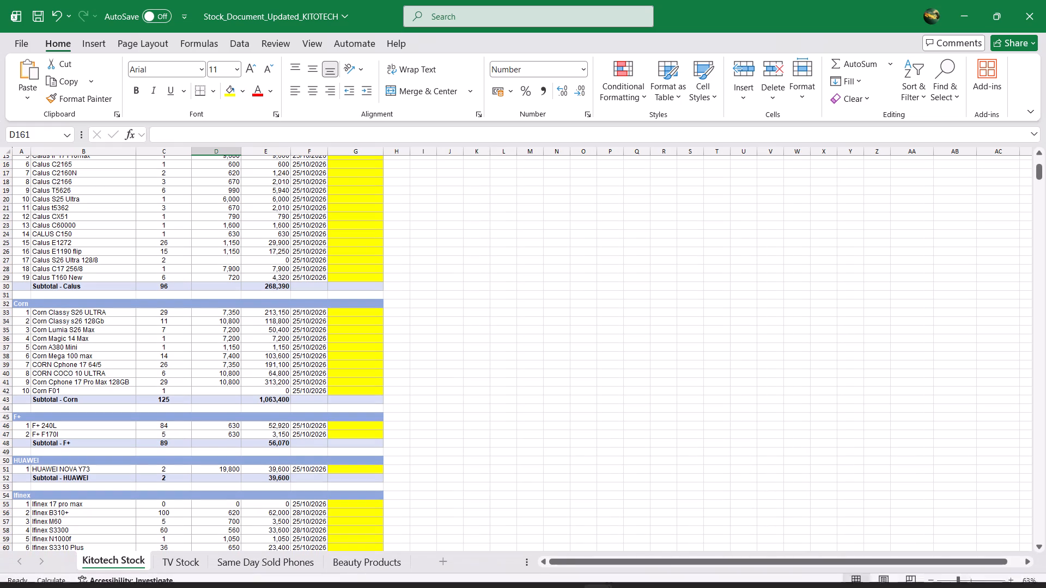
{"action": "scroll", "coordinate": [299, 298], "scroll_direction": "up", "scroll_amount": 5}
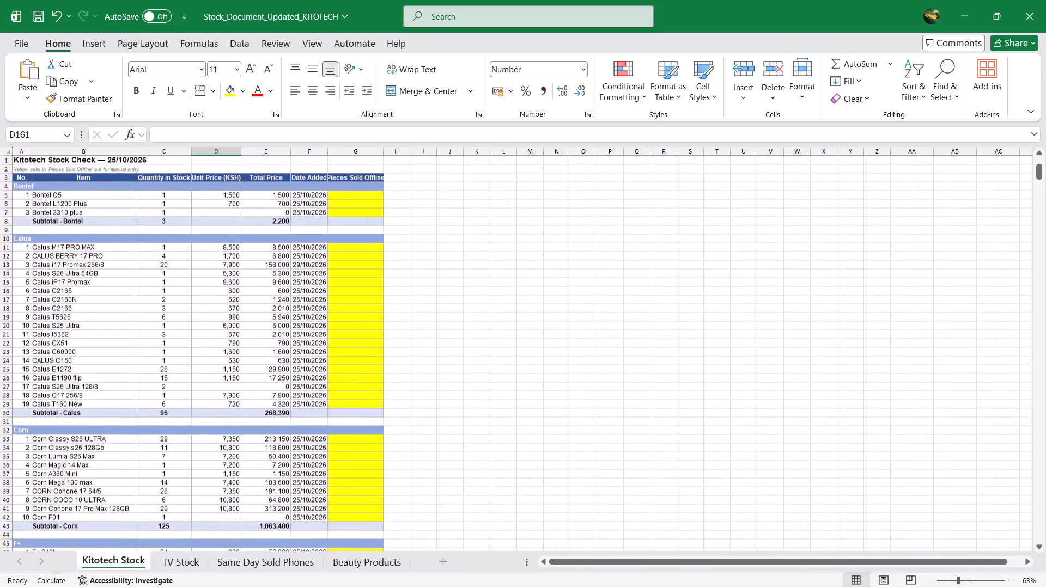
Switch to the TV Stock sheet and review its quantities, unit prices and notes.
{"action": "left_click", "coordinate": [165, 565]}
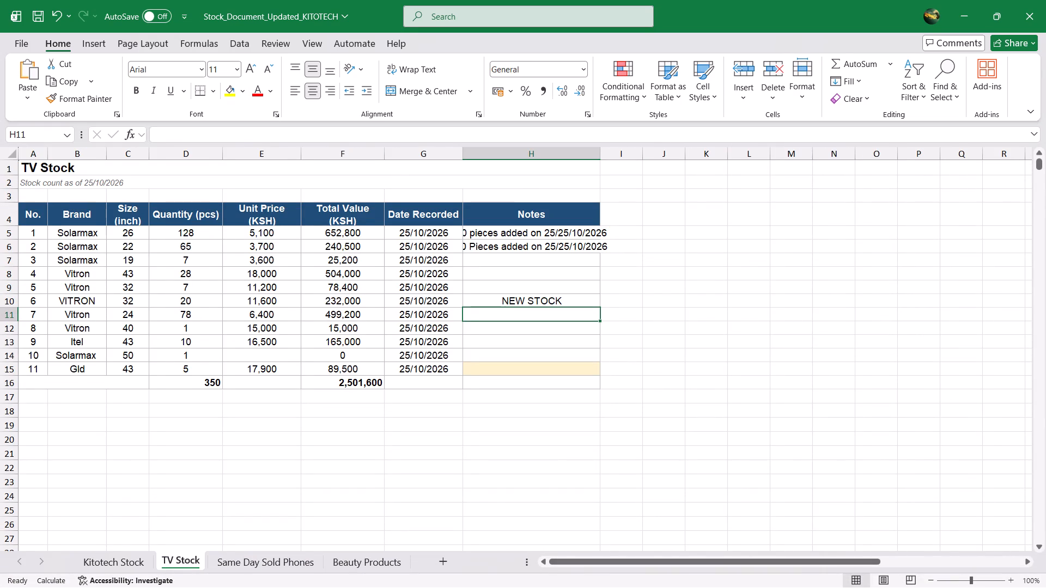
{"action": "scroll", "coordinate": [156, 376], "scroll_direction": "right", "scroll_amount": 1}
{"action": "scroll", "coordinate": [156, 376], "scroll_direction": "up", "scroll_amount": 1}
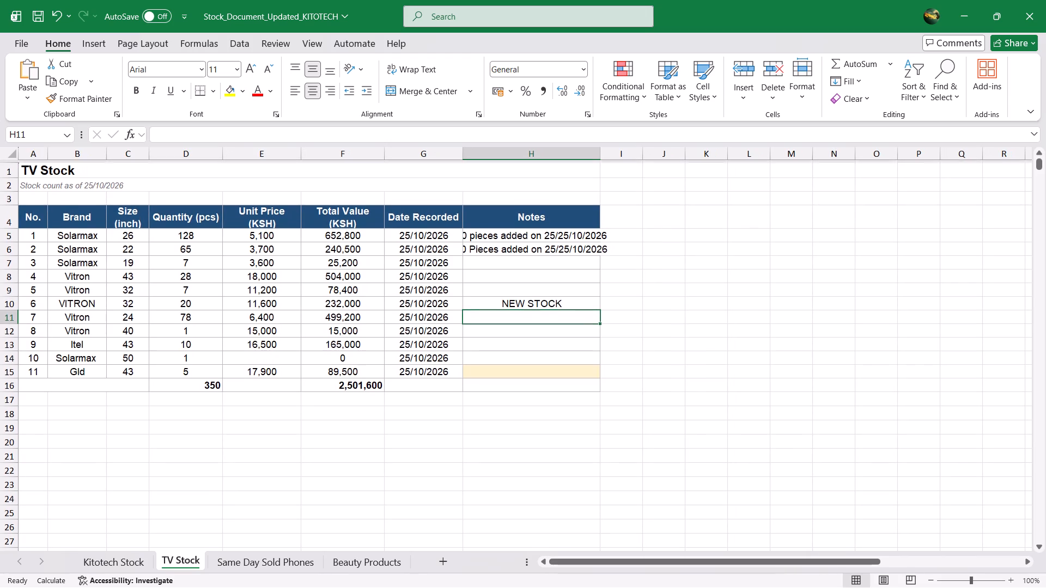
{"action": "scroll", "coordinate": [156, 376], "scroll_direction": "up", "scroll_amount": 1}
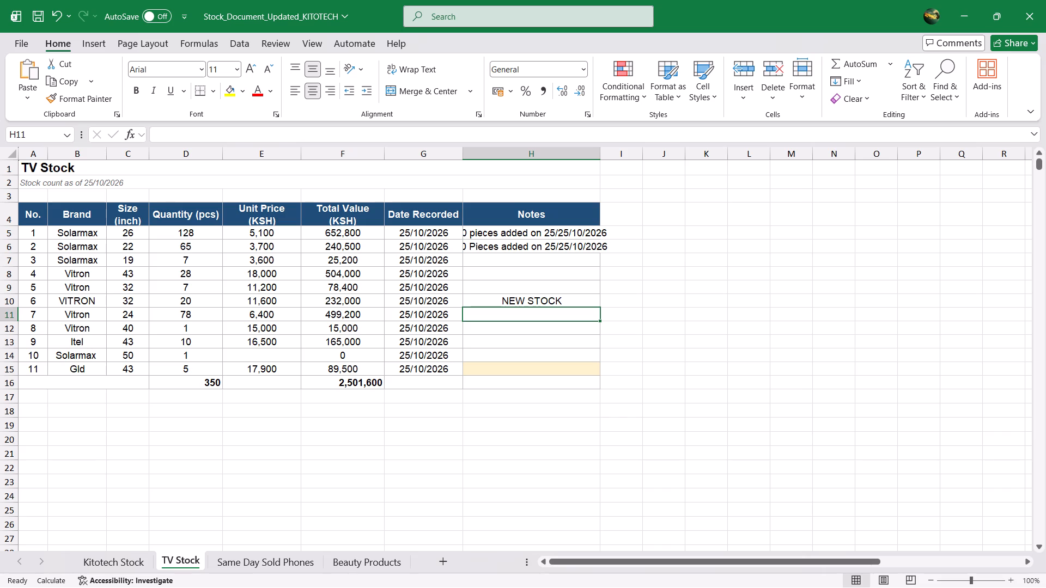
{"action": "scroll", "coordinate": [163, 299], "scroll_direction": "up", "scroll_amount": 1}
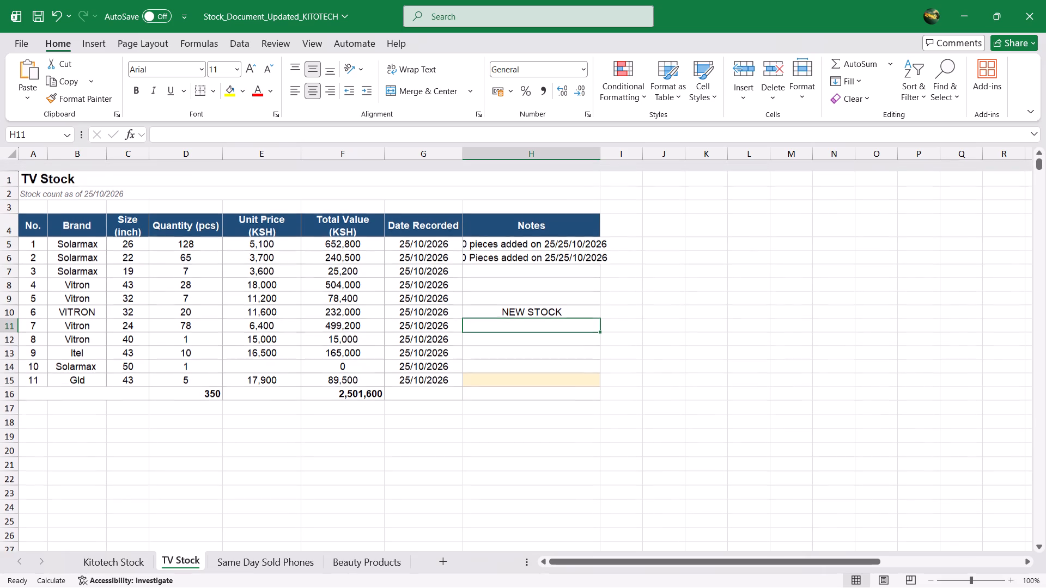
{"action": "scroll", "coordinate": [163, 299], "scroll_direction": "up", "scroll_amount": 1}
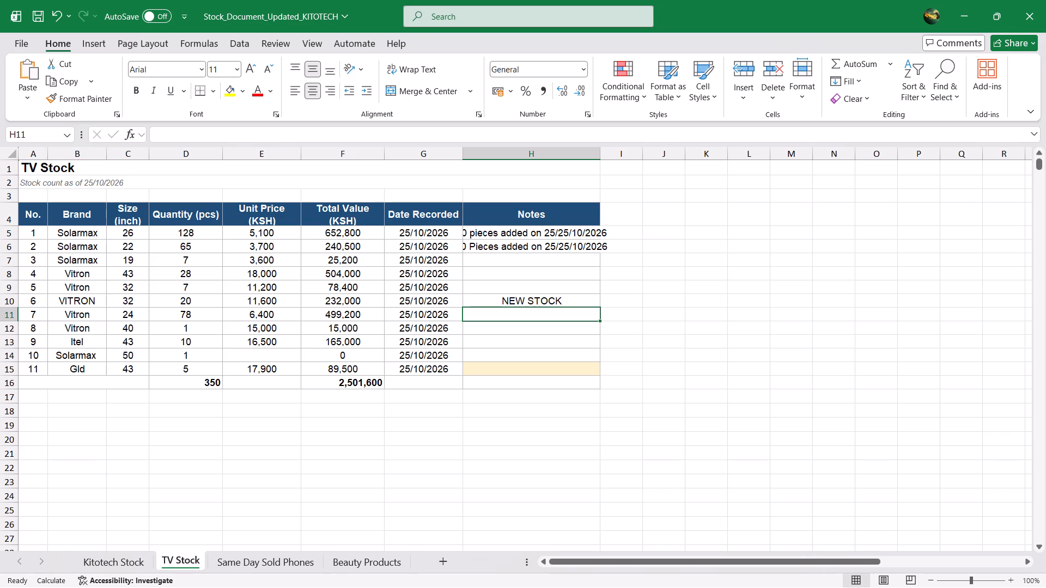
{"action": "scroll", "coordinate": [136, 272], "scroll_direction": "right", "scroll_amount": 1}
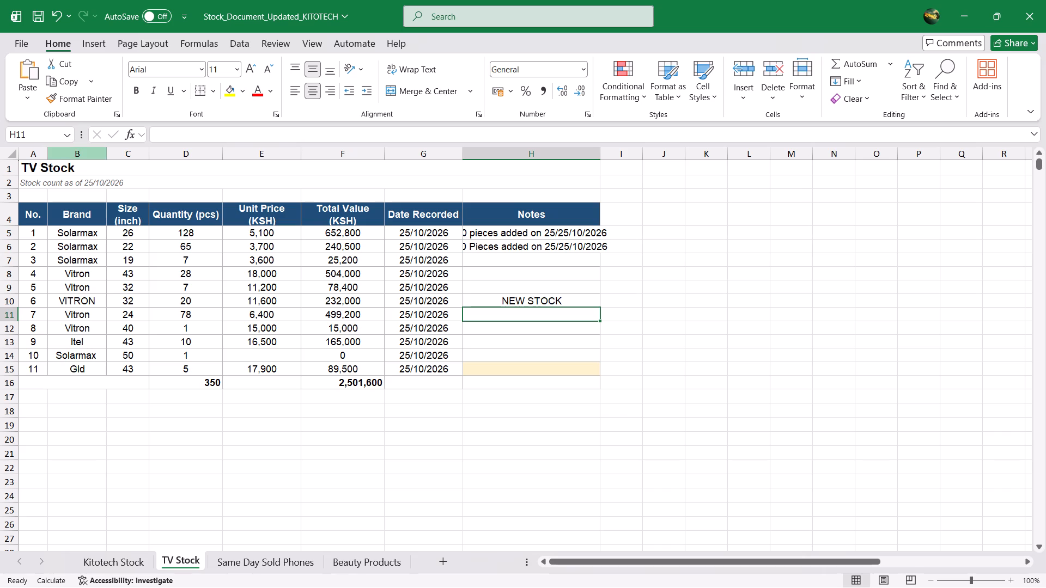
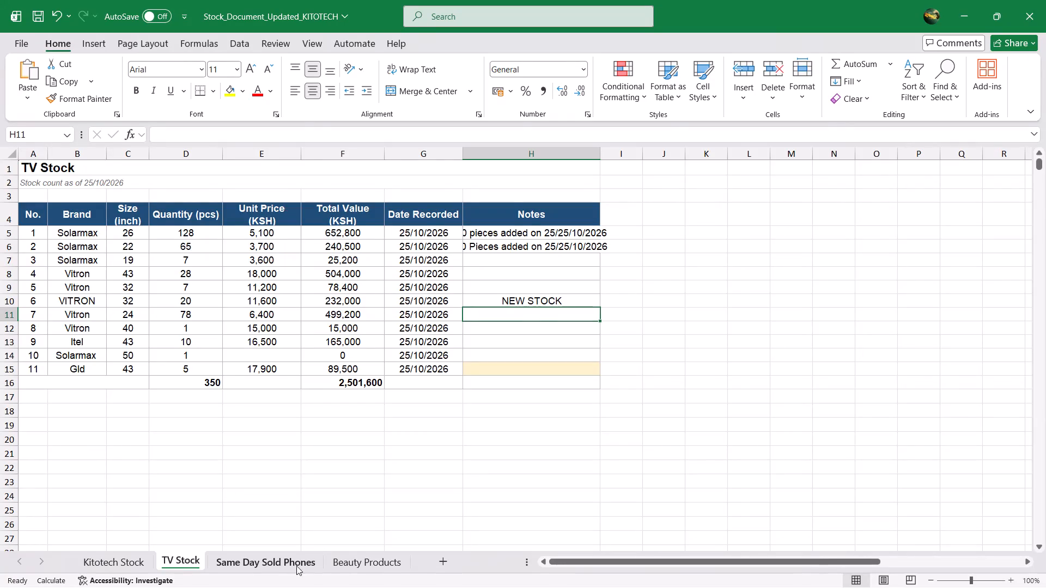
Review the Same Day Sold Phones and Beauty Products sheets, checking their items, quantities, prices and dates.
{"action": "left_click", "coordinate": [285, 567]}
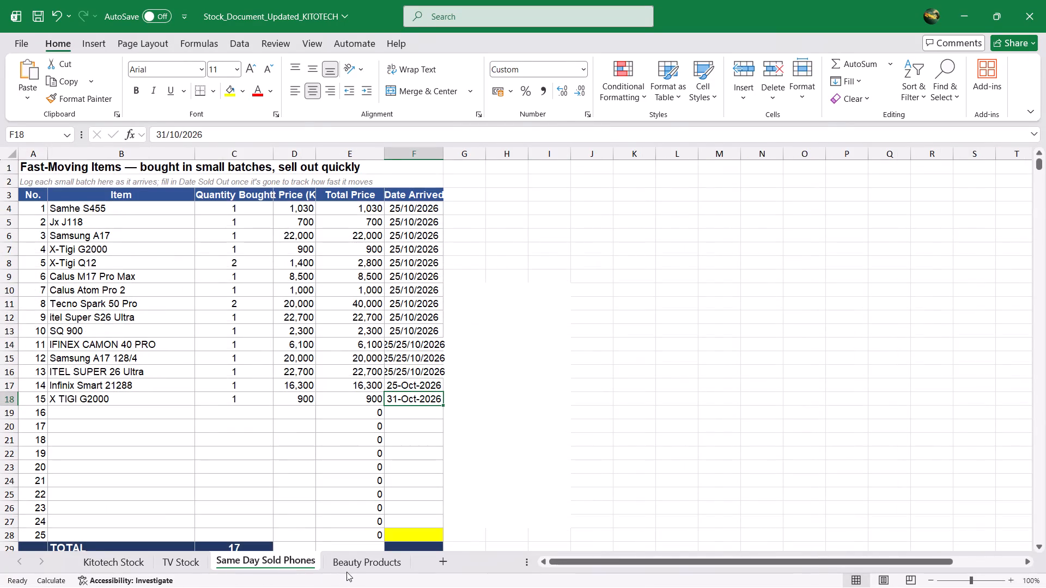
{"action": "left_click", "coordinate": [346, 572]}
{"action": "scroll", "coordinate": [116, 344], "scroll_direction": "right", "scroll_amount": 3}
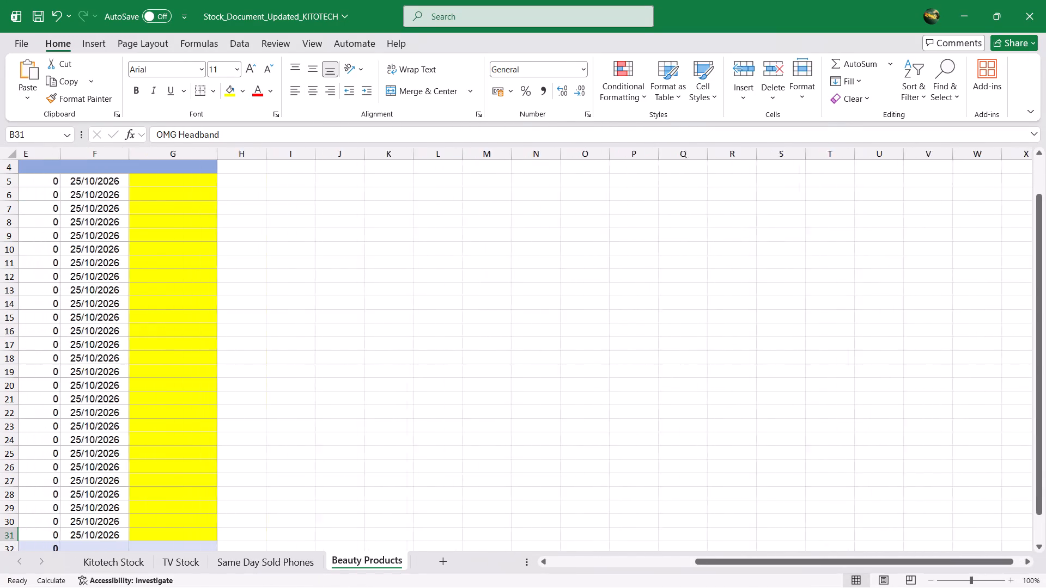
{"action": "scroll", "coordinate": [116, 344], "scroll_direction": "right", "scroll_amount": 2}
{"action": "scroll", "coordinate": [116, 344], "scroll_direction": "down", "scroll_amount": 3}
{"action": "scroll", "coordinate": [116, 344], "scroll_direction": "up", "scroll_amount": 5}
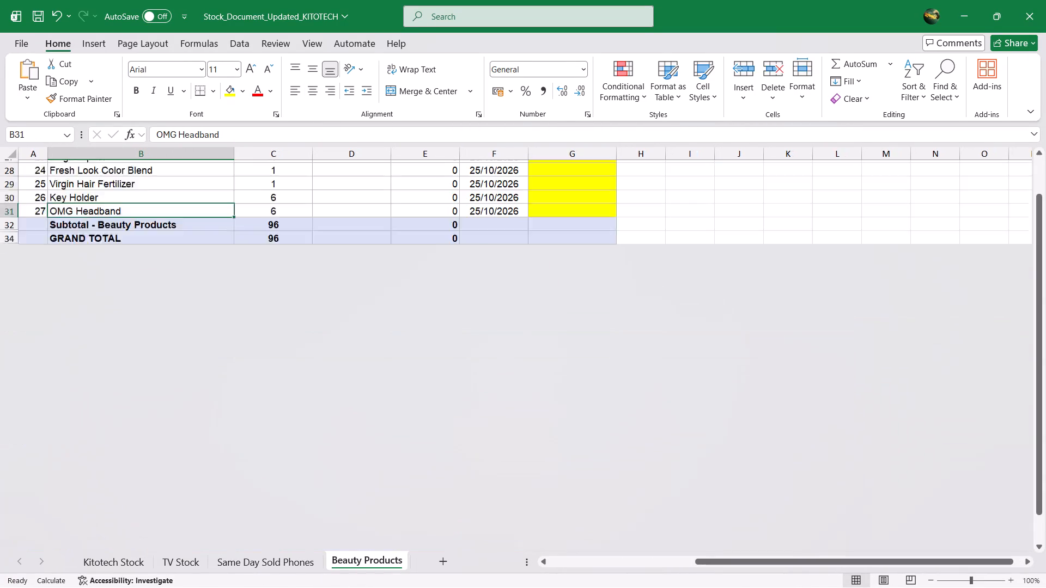
{"action": "left_click", "coordinate": [266, 561]}
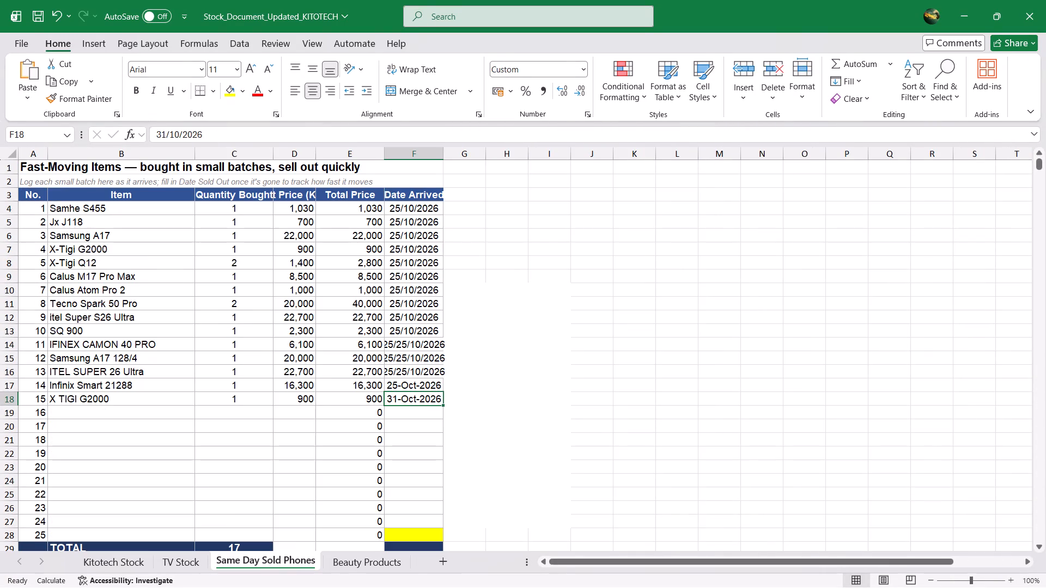
On the TV Stock sheet, delete the entire columns A to H spanned by the table range A5:H16.
{"action": "left_click", "coordinate": [185, 568]}
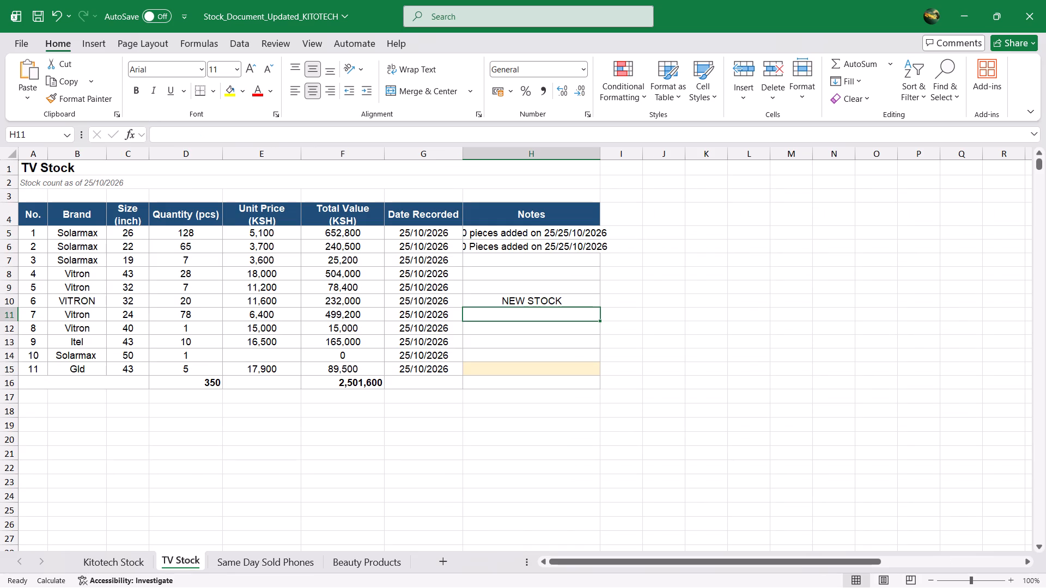
{"action": "left_click_drag", "start_coordinate": [26, 234], "coordinate": [195, 244]}
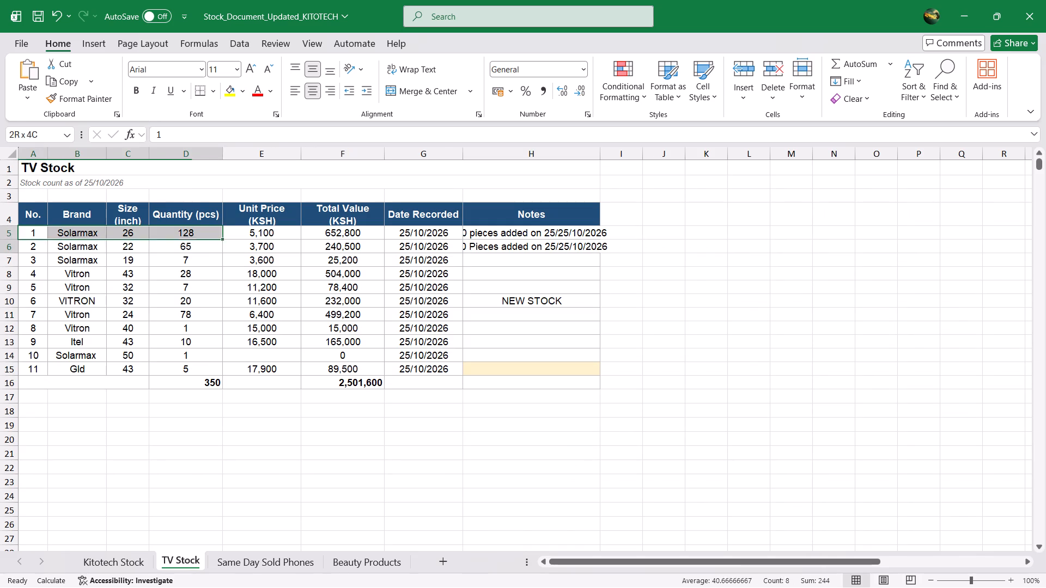
{"action": "left_click_drag", "start_coordinate": [195, 244], "coordinate": [562, 386]}
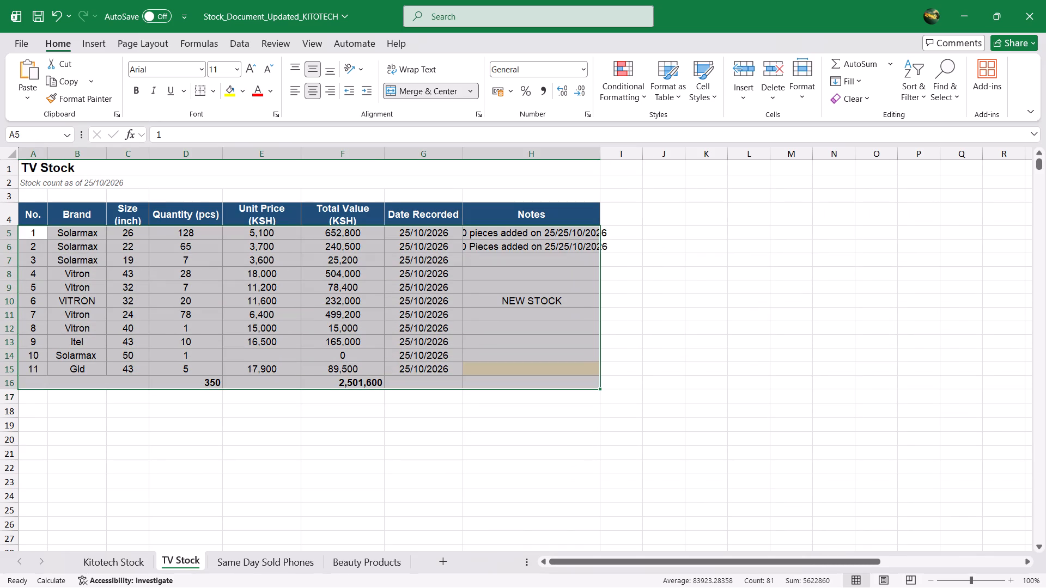
{"action": "right_click", "coordinate": [379, 295]}
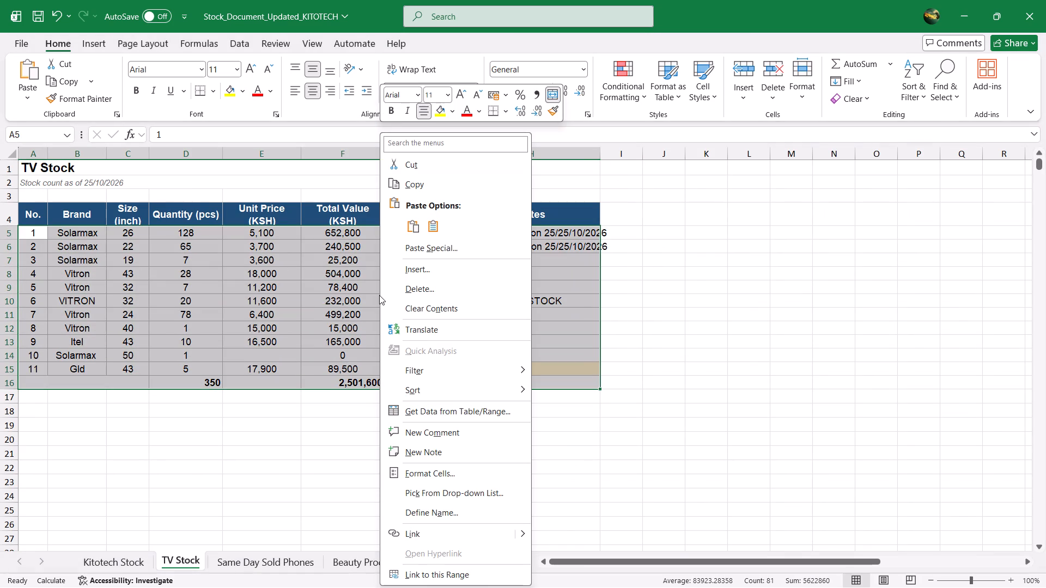
{"action": "left_click", "coordinate": [421, 286]}
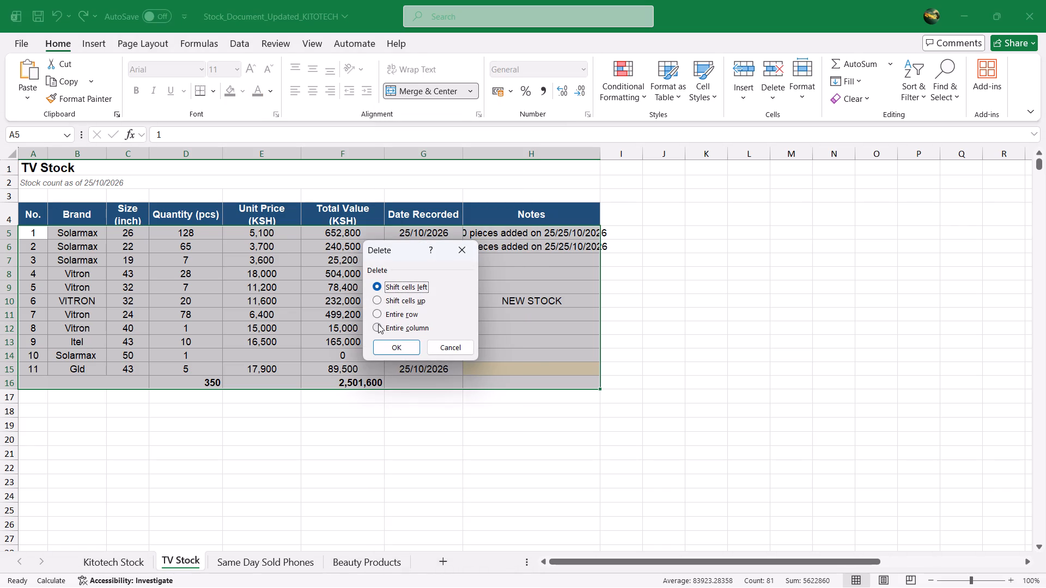
{"action": "left_click", "coordinate": [378, 324]}
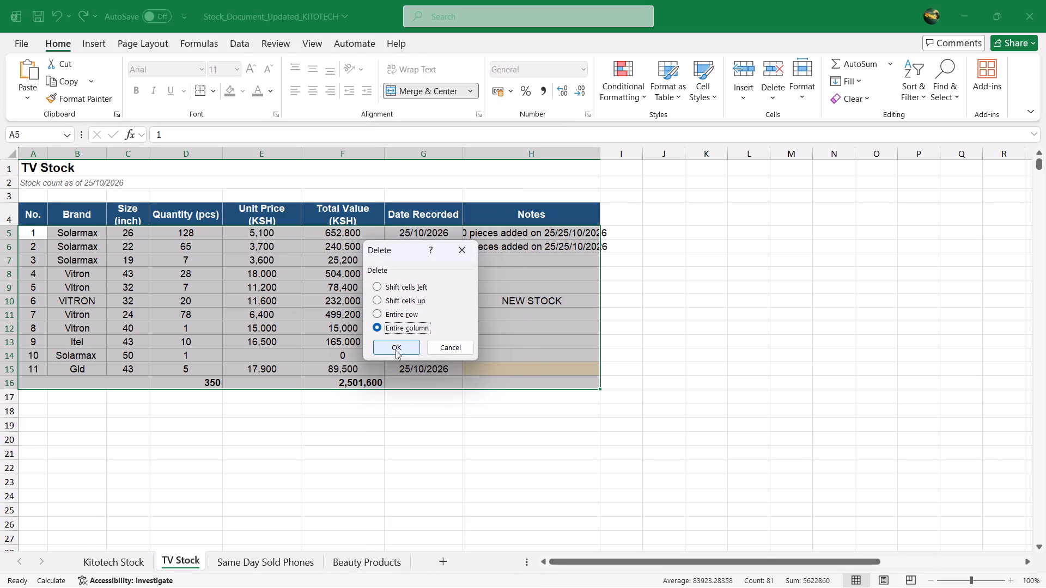
{"action": "left_click", "coordinate": [396, 350]}
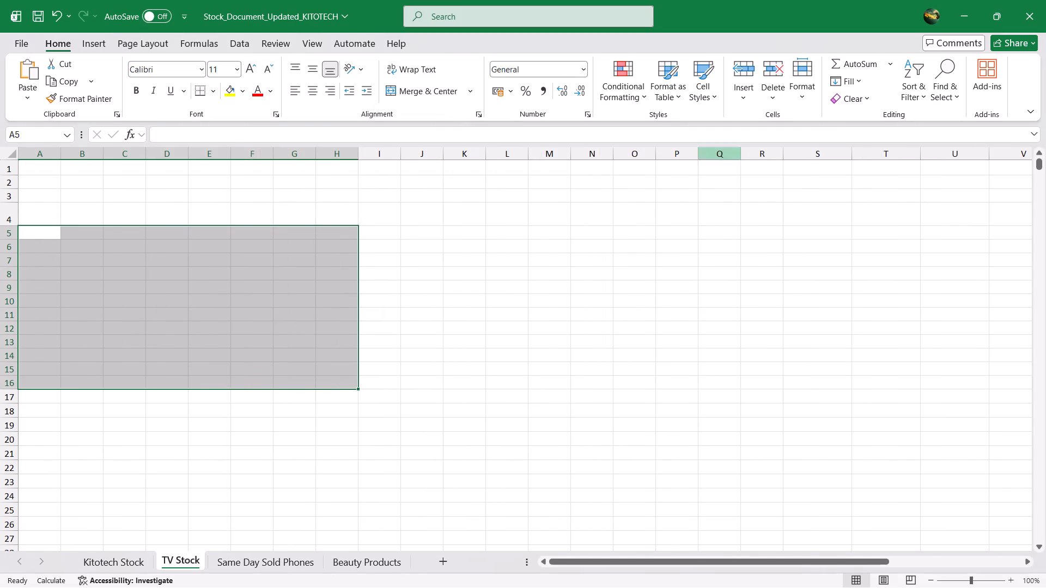
Open the file management view of the Stock_Document_Updated_KITOTECH workbook.
{"action": "left_click", "coordinate": [18, 42]}
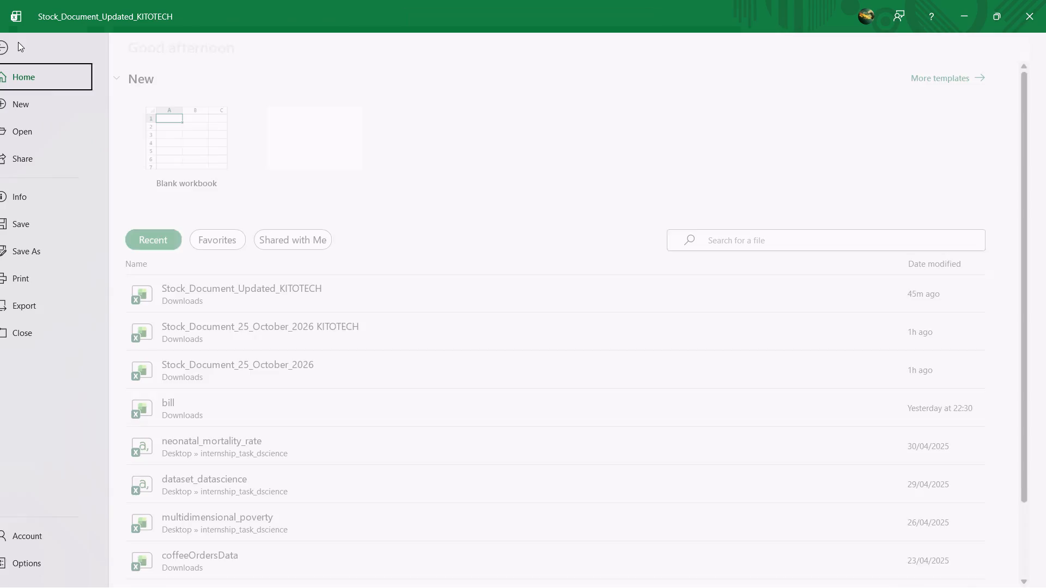
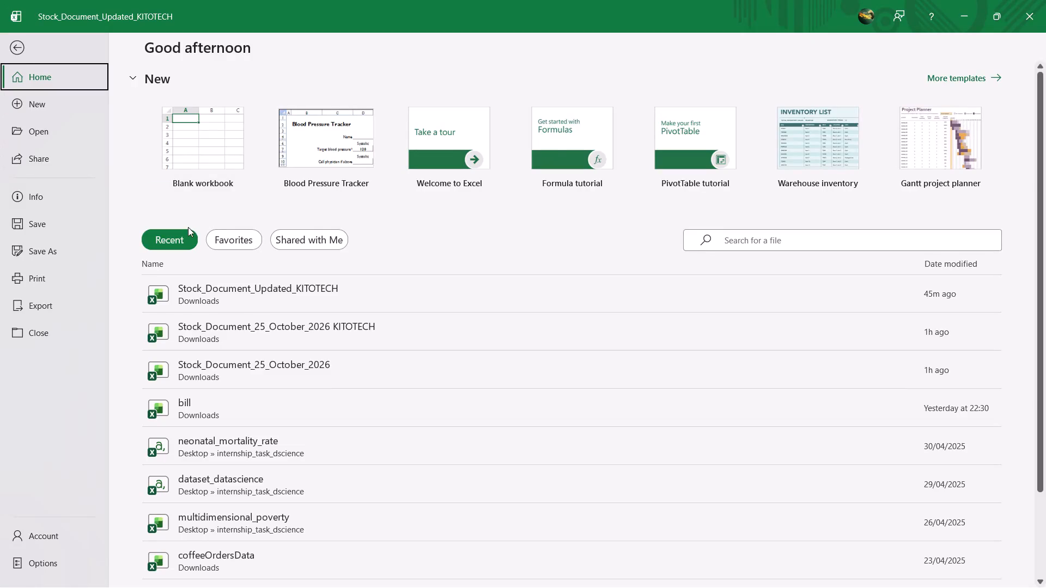
Start saving a copy of the workbook, with This PC as the save location.
{"action": "left_click", "coordinate": [38, 249]}
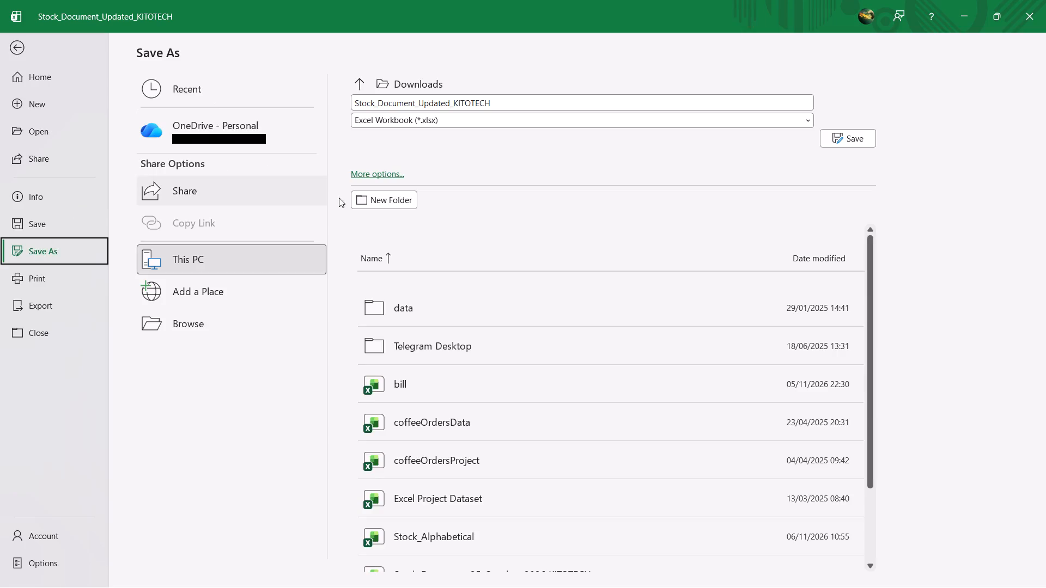
{"action": "left_click", "coordinate": [188, 258]}
Save the workbook copy in Downloads as an Excel Workbook named Stock_Document_Updated_KITOTECH-SAS OF OCTOBER 25TH.
{"action": "double_click", "coordinate": [223, 255]}
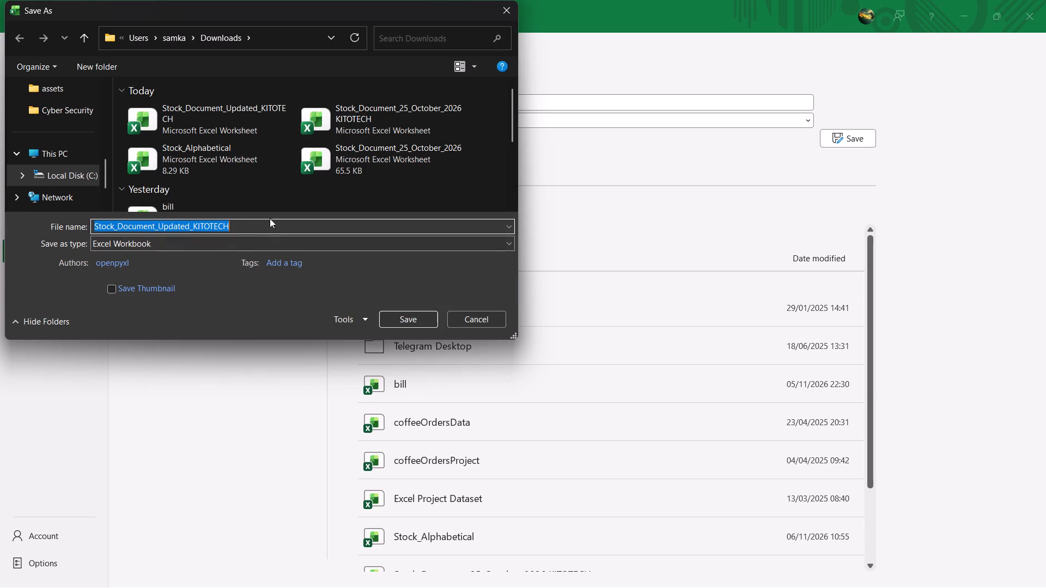
{"action": "left_click", "coordinate": [275, 225]}
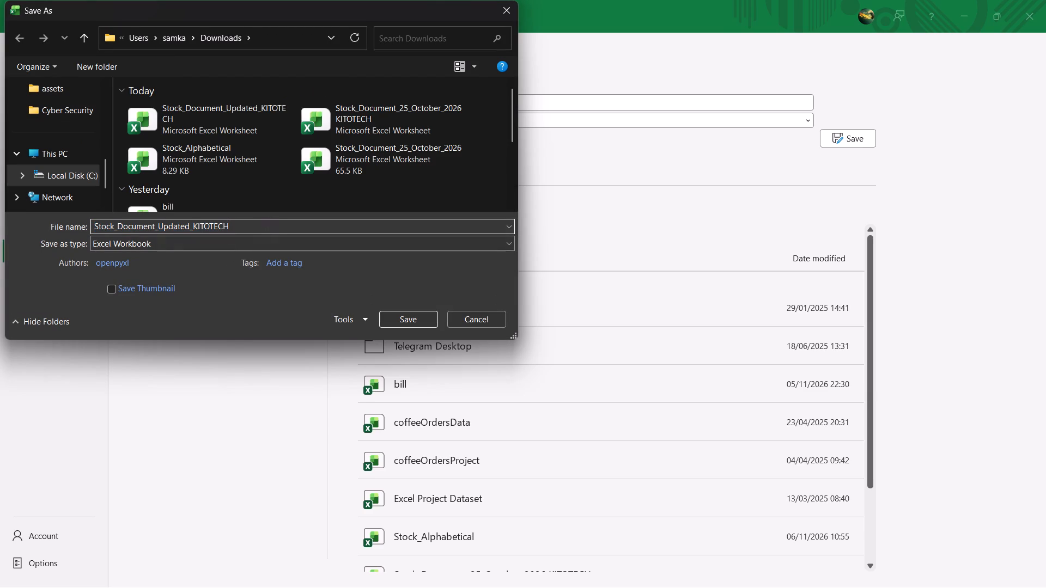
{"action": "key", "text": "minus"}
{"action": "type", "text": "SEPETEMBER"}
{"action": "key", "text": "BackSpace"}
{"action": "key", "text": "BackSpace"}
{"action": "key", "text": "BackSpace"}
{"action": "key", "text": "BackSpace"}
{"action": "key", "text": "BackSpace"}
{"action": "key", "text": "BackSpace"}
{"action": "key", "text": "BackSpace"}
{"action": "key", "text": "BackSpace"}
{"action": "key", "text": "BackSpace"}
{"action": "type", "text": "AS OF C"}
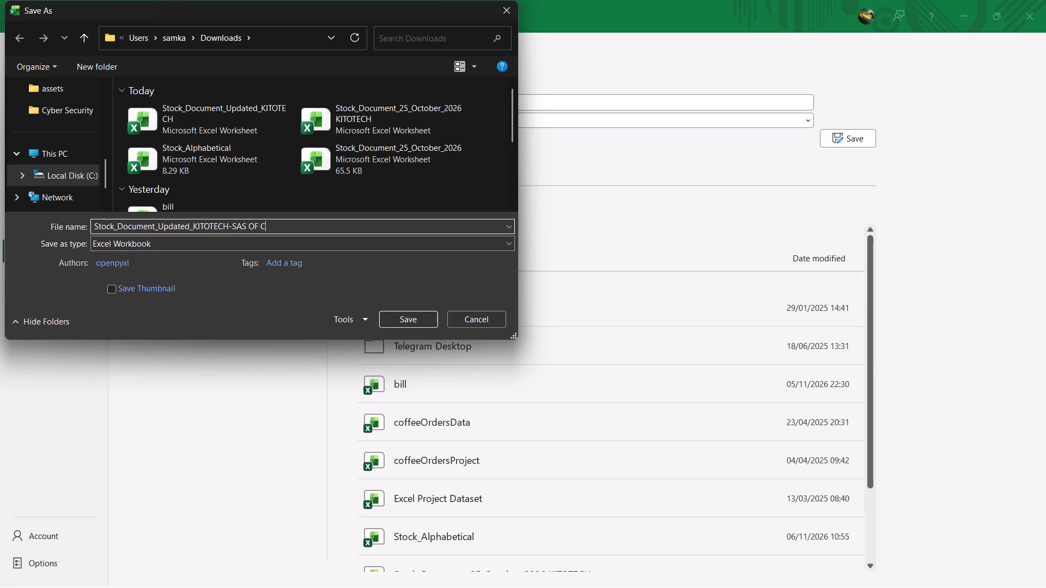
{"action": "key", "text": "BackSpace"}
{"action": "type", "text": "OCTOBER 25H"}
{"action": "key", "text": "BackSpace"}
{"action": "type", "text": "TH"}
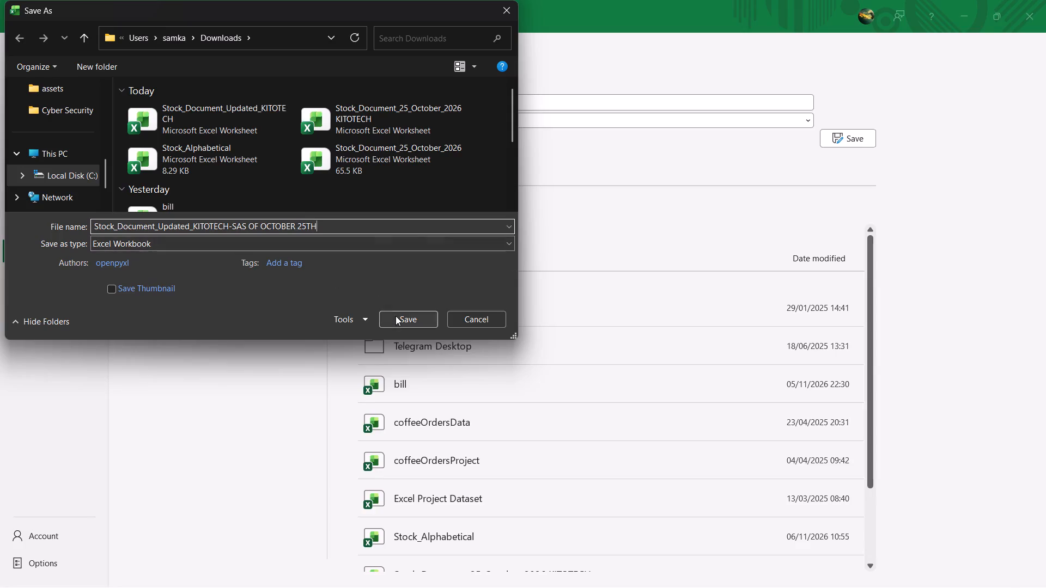
{"action": "left_click", "coordinate": [396, 316]}
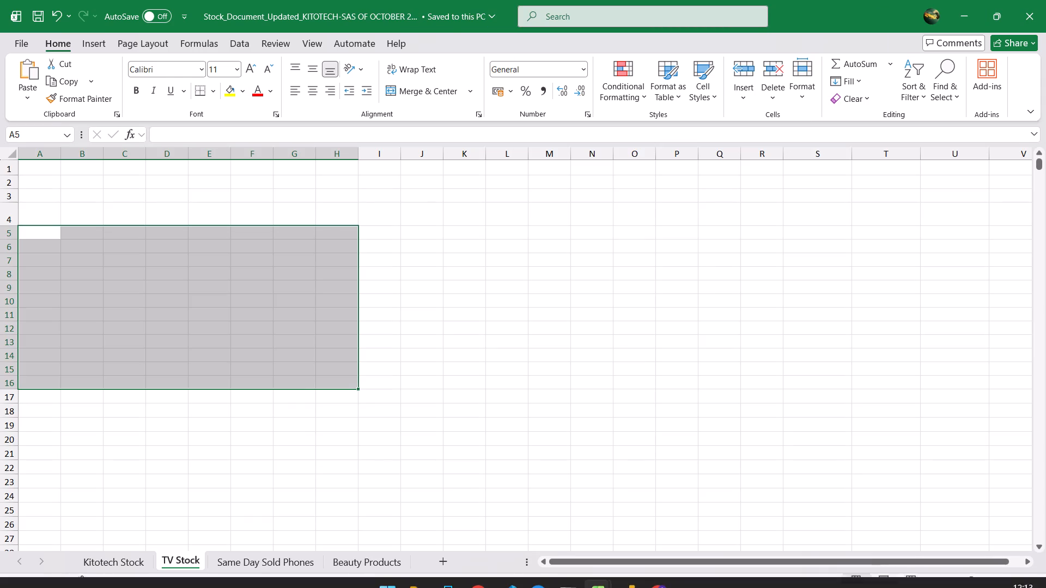
Switch to Chrome with the Kilimall Seller Center's Manage Products page.
{"action": "left_click", "coordinate": [659, 573]}
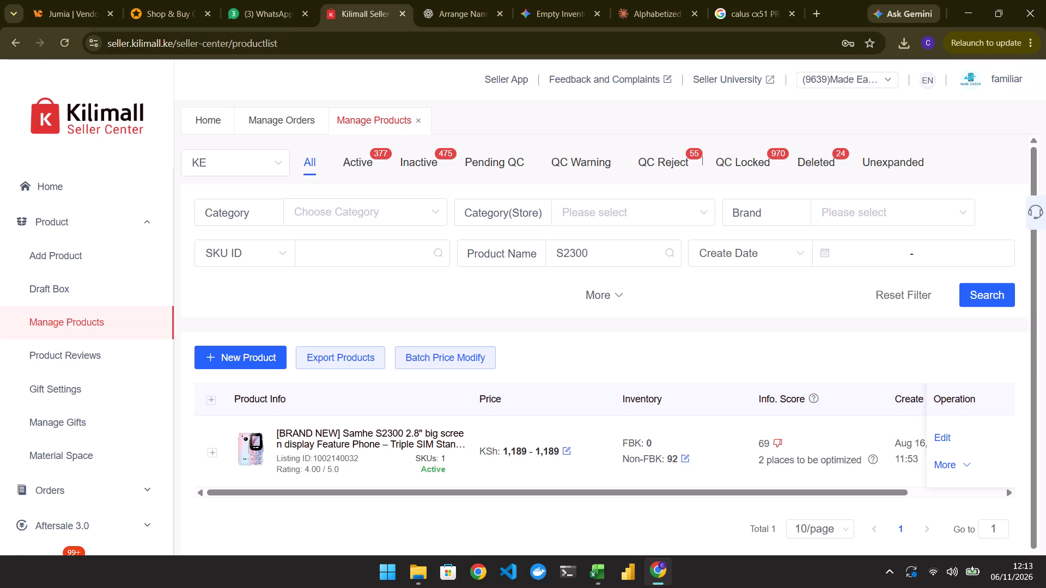